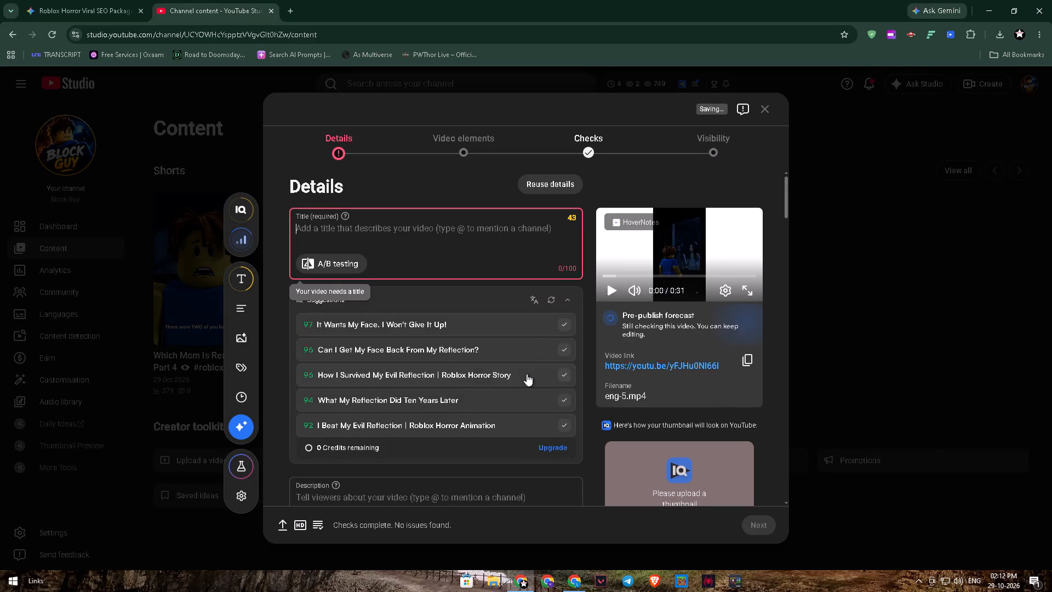
Use the suggested title "How I Survived My Evil Reflection | Roblox Horror Story" and replace "Reflection" with "Mom".
{"action": "left_click", "coordinate": [461, 374]}
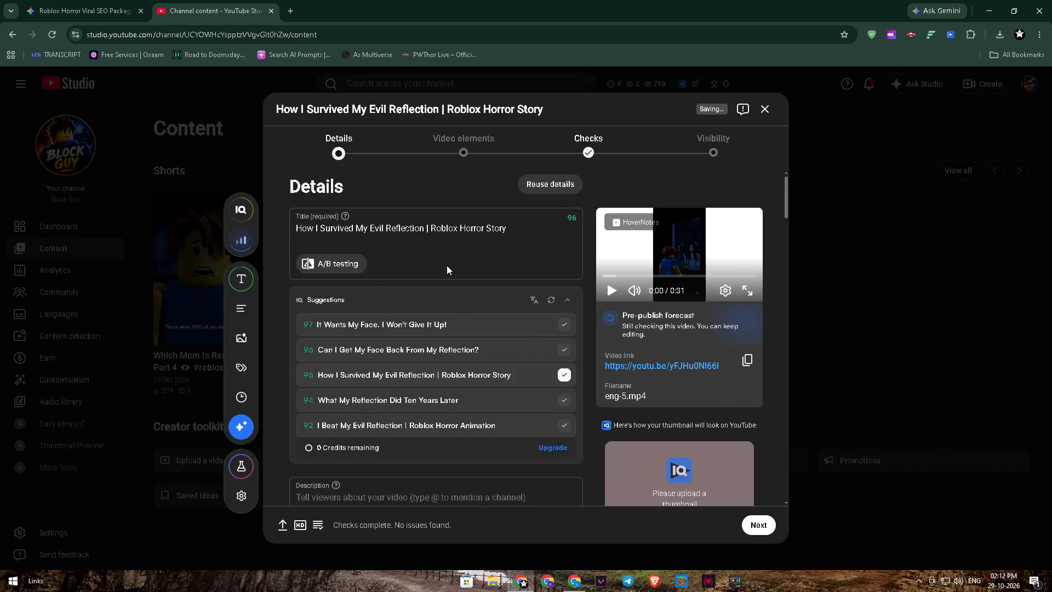
{"action": "left_click", "coordinate": [422, 228]}
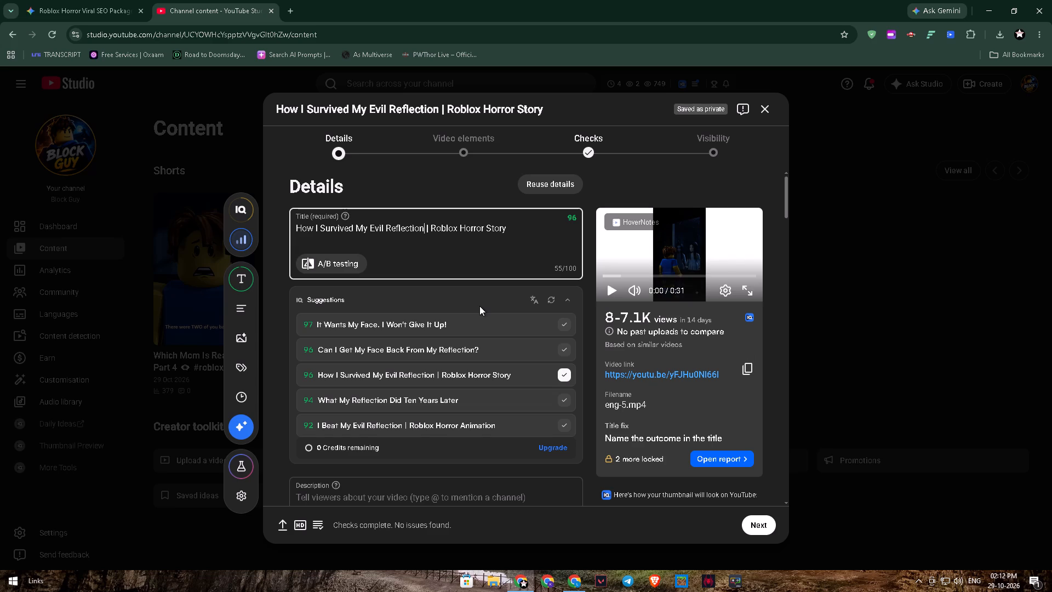
{"action": "key", "text": "ctrl+BackSpace"}
{"action": "type", "text": "MOM"}
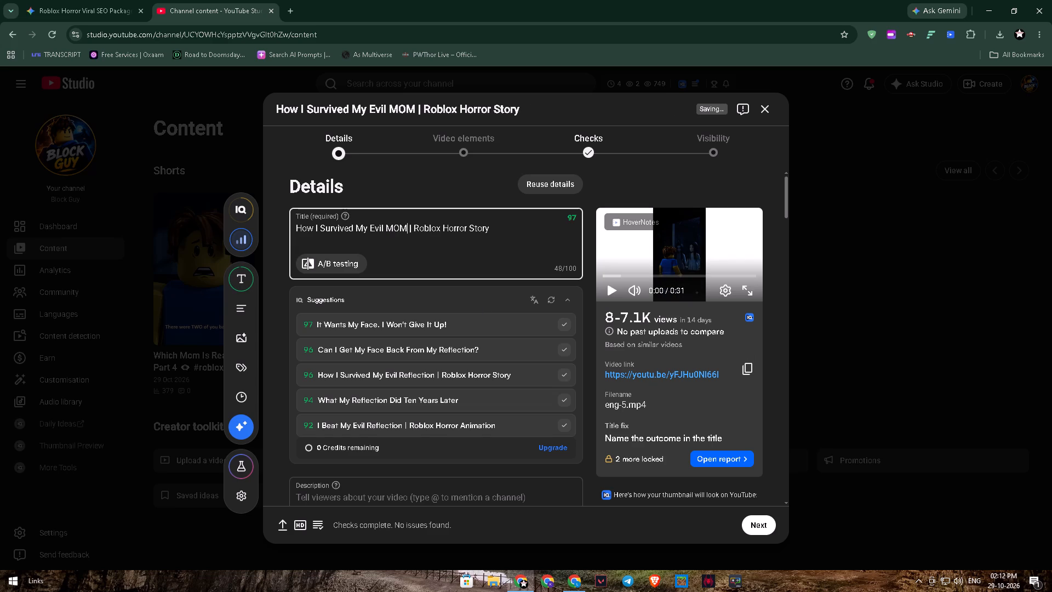
{"action": "key", "text": "BackSpace"}
{"action": "key", "text": "BackSpace"}
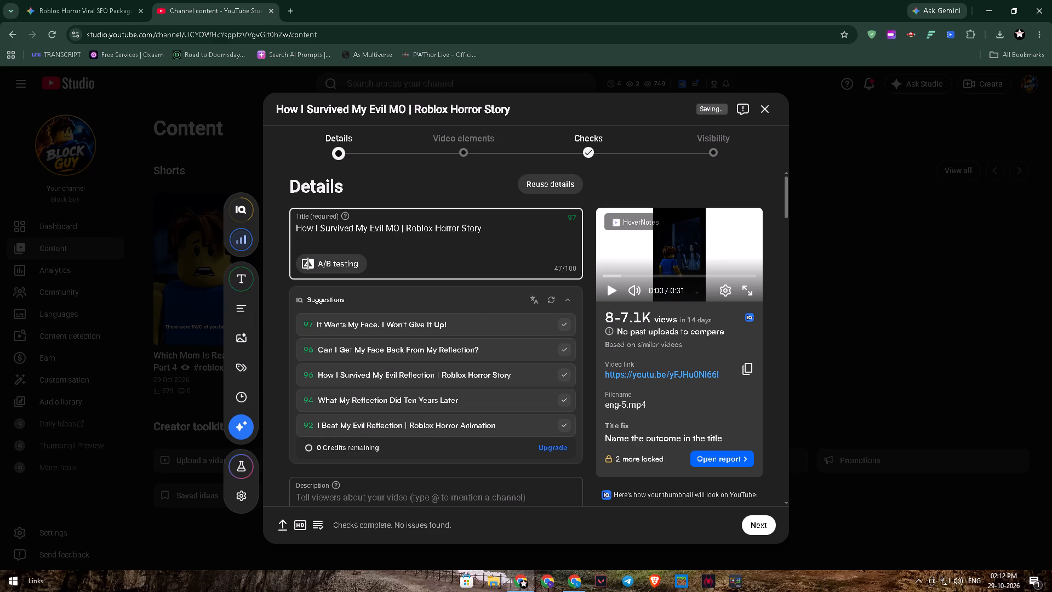
{"action": "type", "text": "om"}
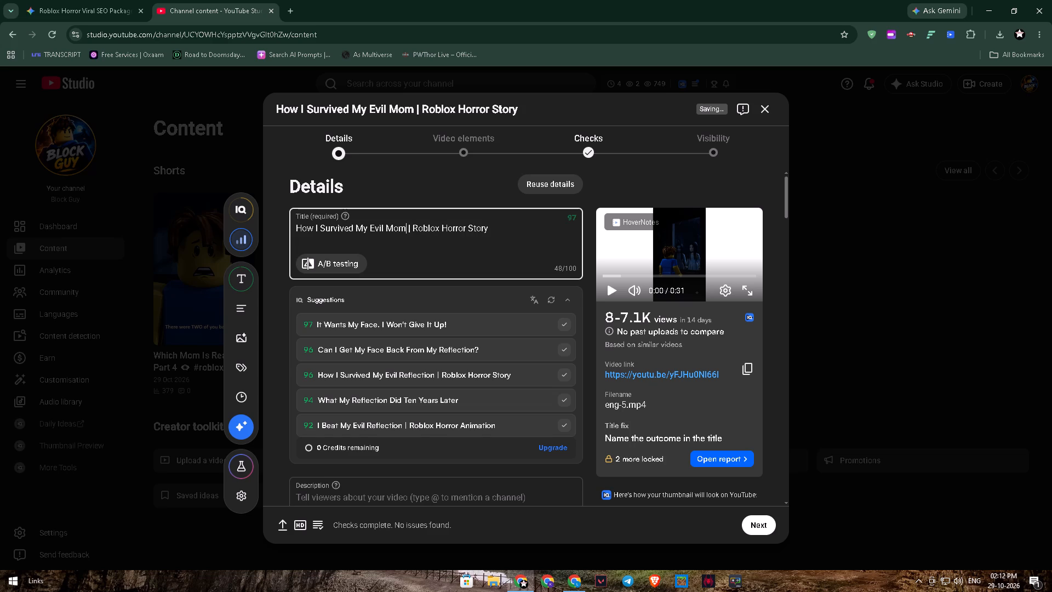
Insert the word "Fake" before "Mom" in the video title.
{"action": "key", "text": "Left"}
{"action": "key", "text": "Left"}
{"action": "key", "text": "Left"}
{"action": "type", "text": "fake"}
{"action": "key", "text": "space"}
{"action": "key", "text": "Left"}
{"action": "key", "text": "Left"}
{"action": "key", "text": "Left"}
{"action": "key", "text": "Left"}
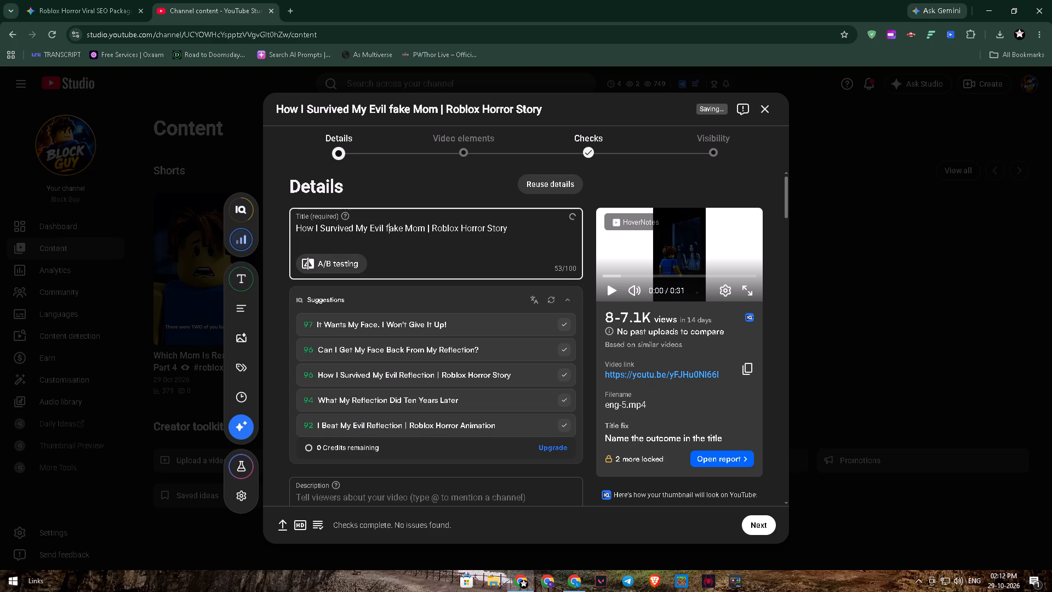
{"action": "key", "text": "BackSpace"}
{"action": "key", "text": "shift+f"}
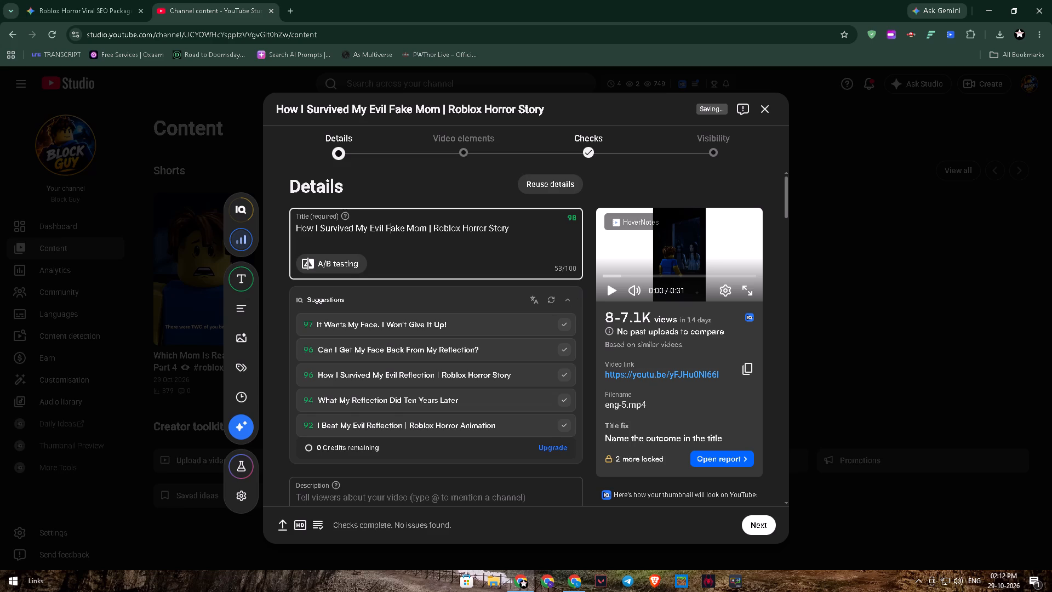
Append the hashtags #shorts and #roblox to the end of the video title.
{"action": "left_click", "coordinate": [511, 221]}
{"action": "left_click", "coordinate": [514, 225]}
{"action": "key", "text": "space"}
{"action": "key", "text": "shift+numbersign"}
{"action": "type", "text": "shorts"}
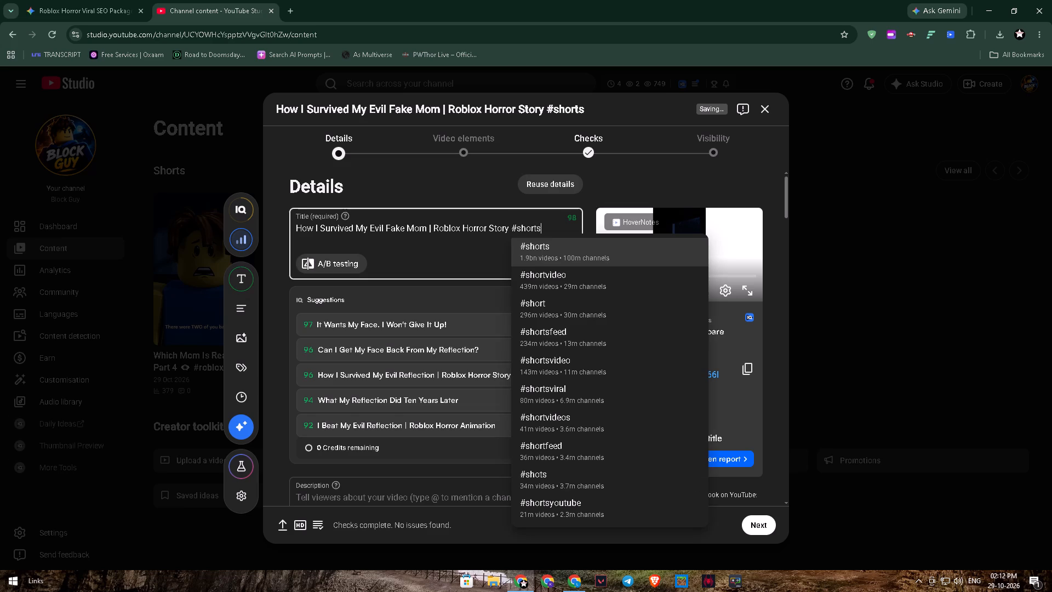
{"action": "key", "text": "Return"}
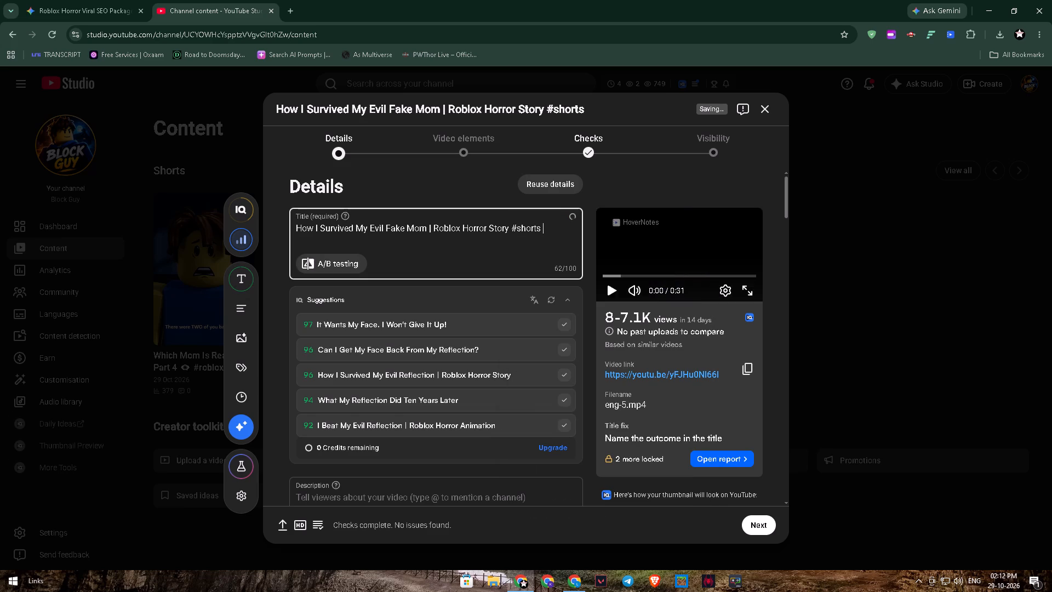
{"action": "type", "text": "#roblox"}
{"action": "key", "text": "Return"}
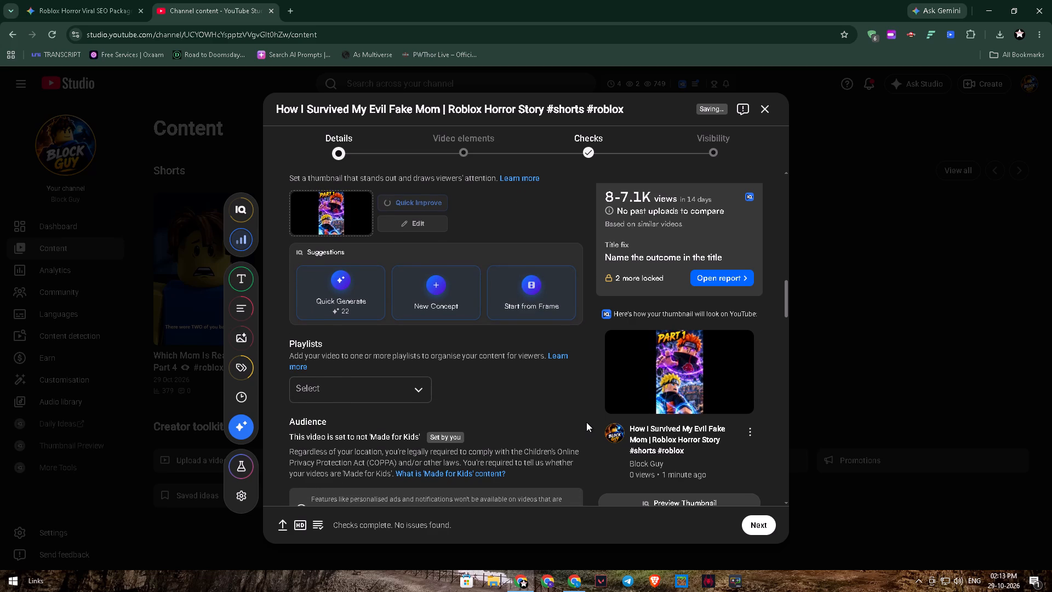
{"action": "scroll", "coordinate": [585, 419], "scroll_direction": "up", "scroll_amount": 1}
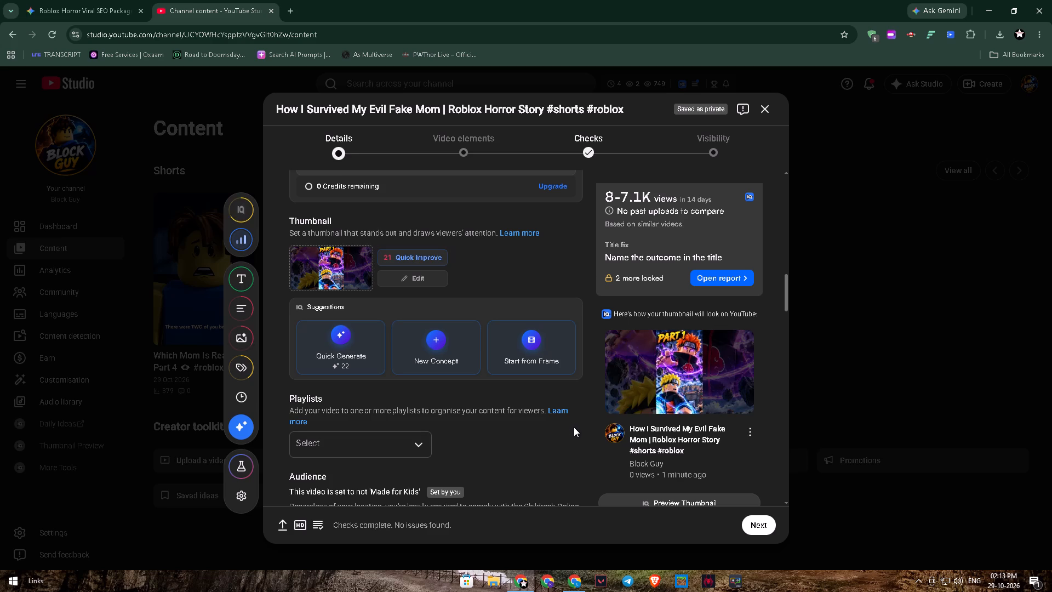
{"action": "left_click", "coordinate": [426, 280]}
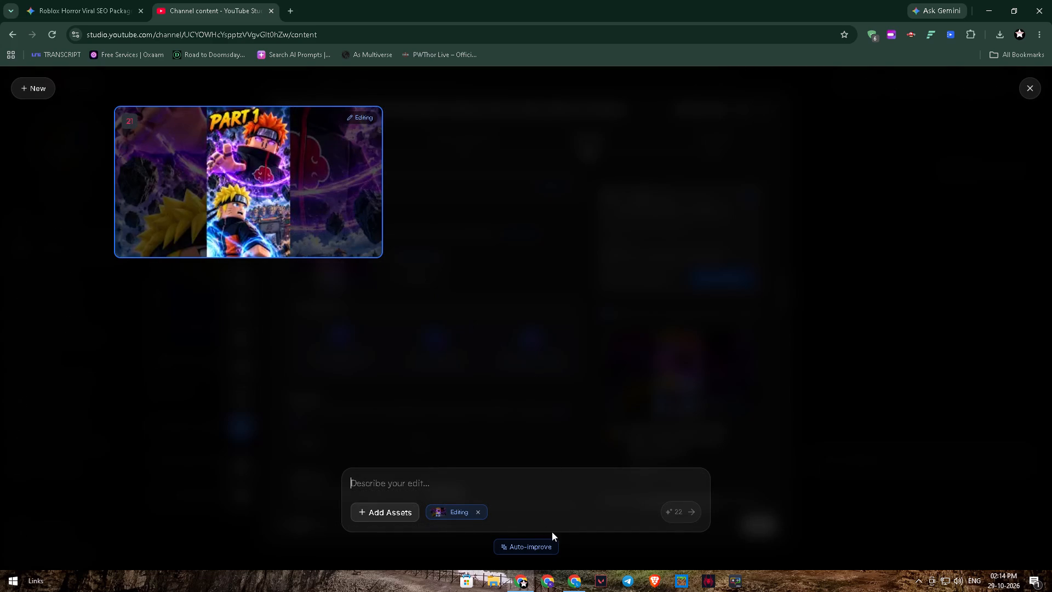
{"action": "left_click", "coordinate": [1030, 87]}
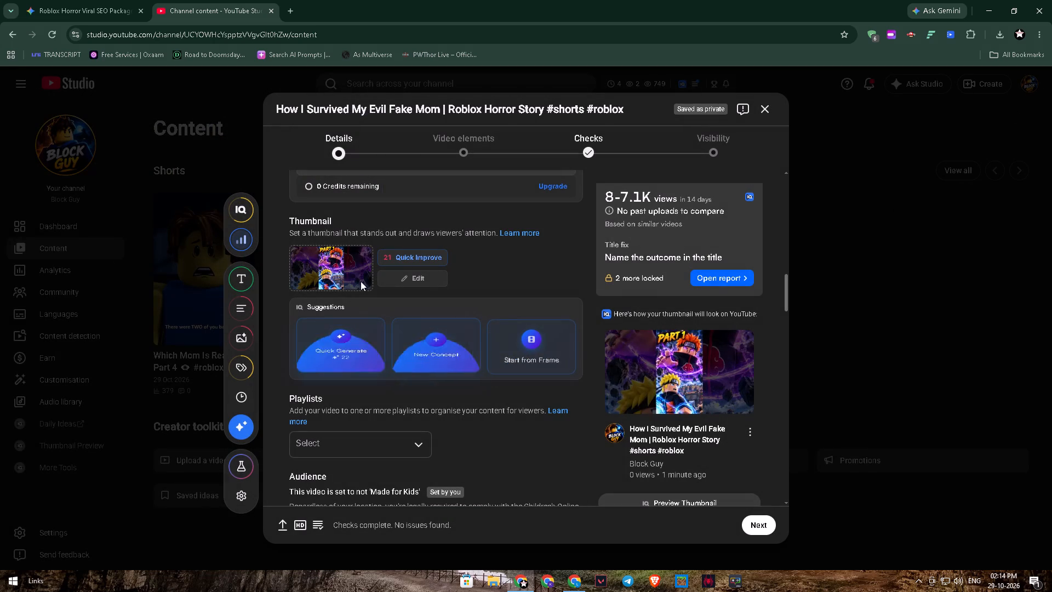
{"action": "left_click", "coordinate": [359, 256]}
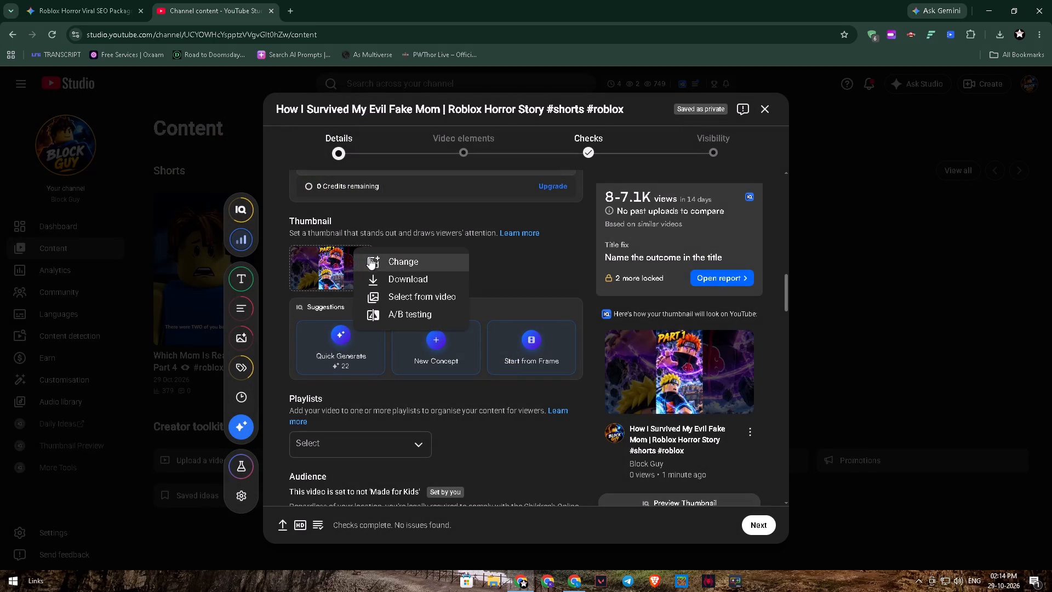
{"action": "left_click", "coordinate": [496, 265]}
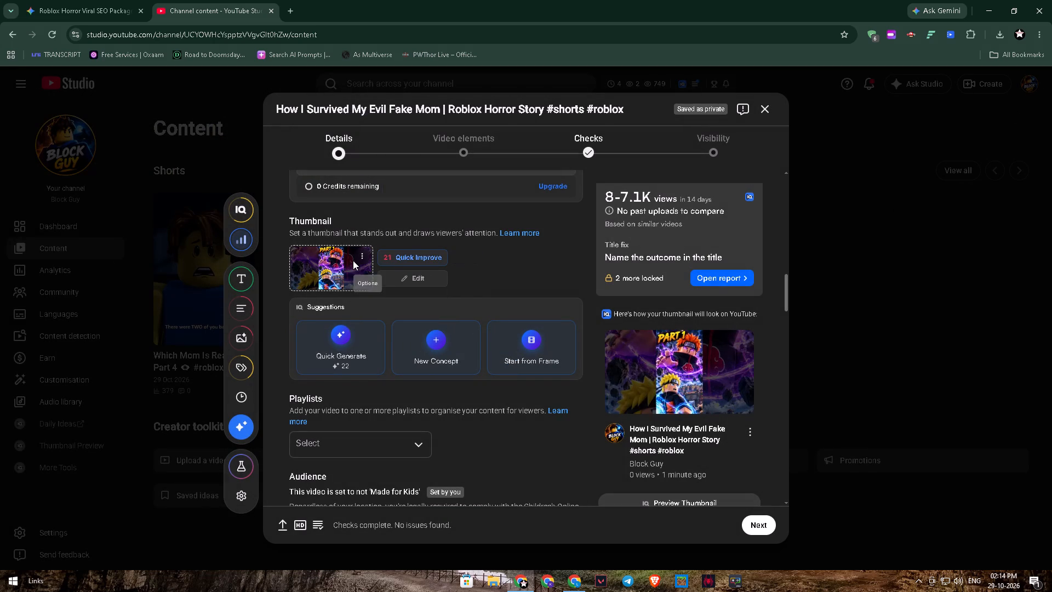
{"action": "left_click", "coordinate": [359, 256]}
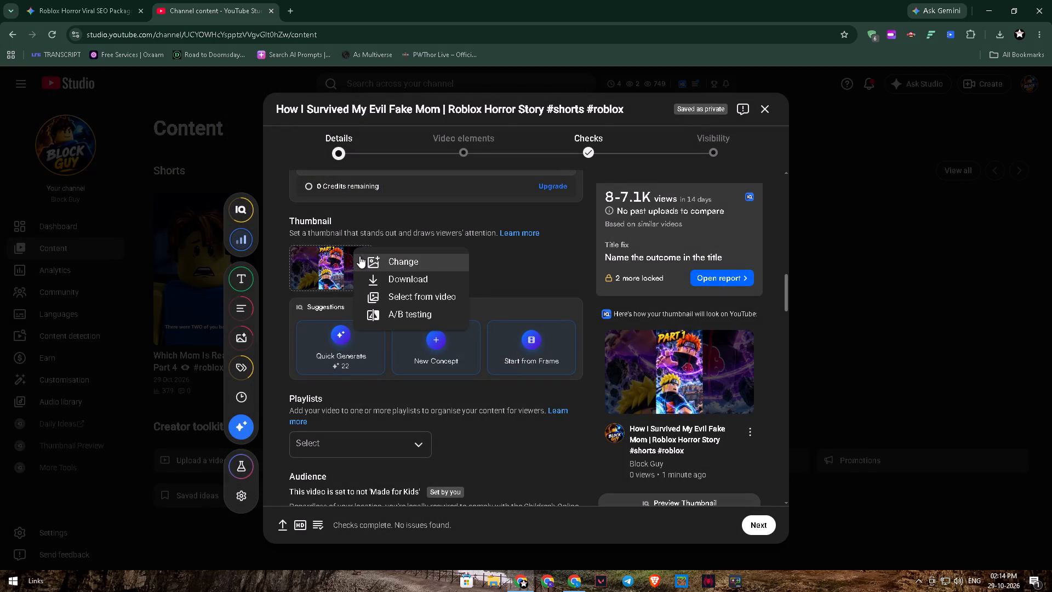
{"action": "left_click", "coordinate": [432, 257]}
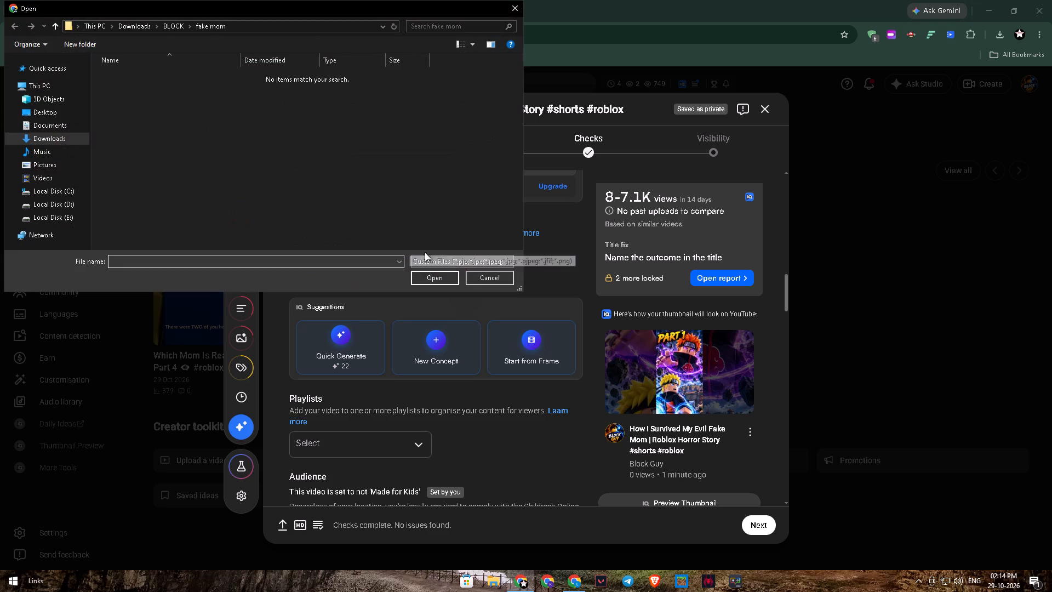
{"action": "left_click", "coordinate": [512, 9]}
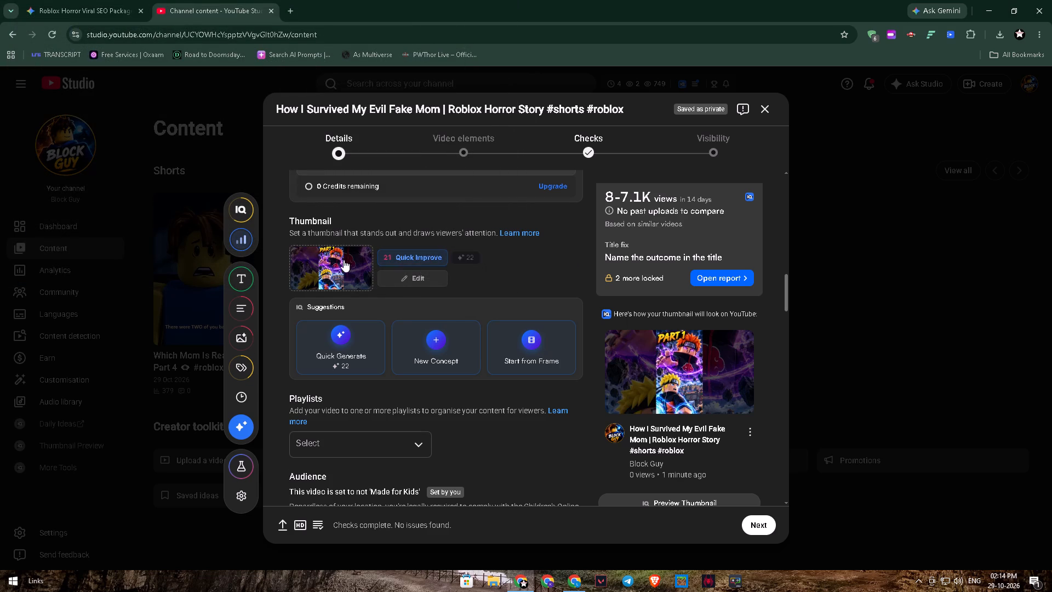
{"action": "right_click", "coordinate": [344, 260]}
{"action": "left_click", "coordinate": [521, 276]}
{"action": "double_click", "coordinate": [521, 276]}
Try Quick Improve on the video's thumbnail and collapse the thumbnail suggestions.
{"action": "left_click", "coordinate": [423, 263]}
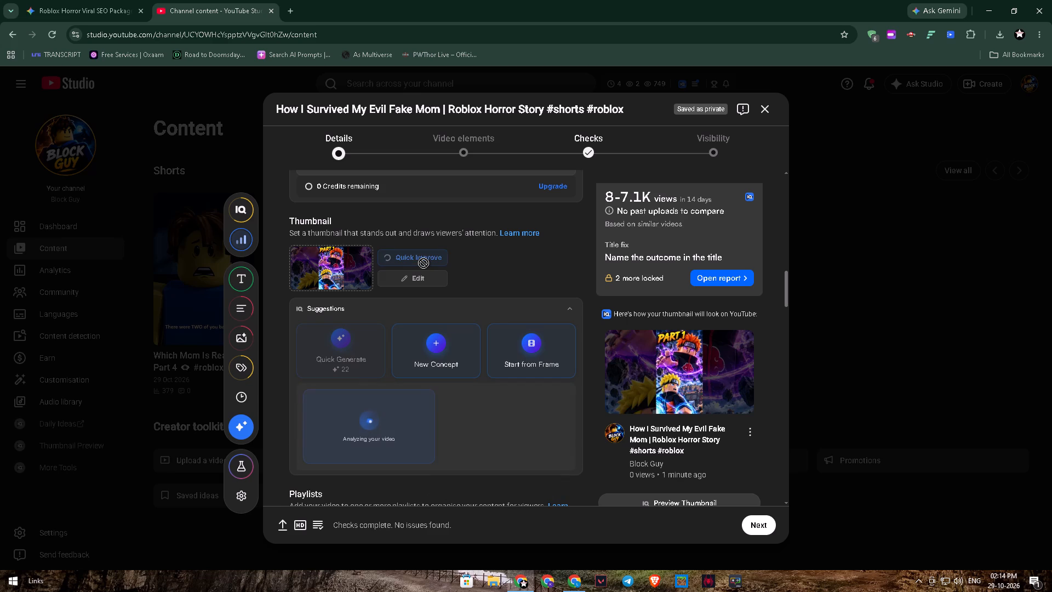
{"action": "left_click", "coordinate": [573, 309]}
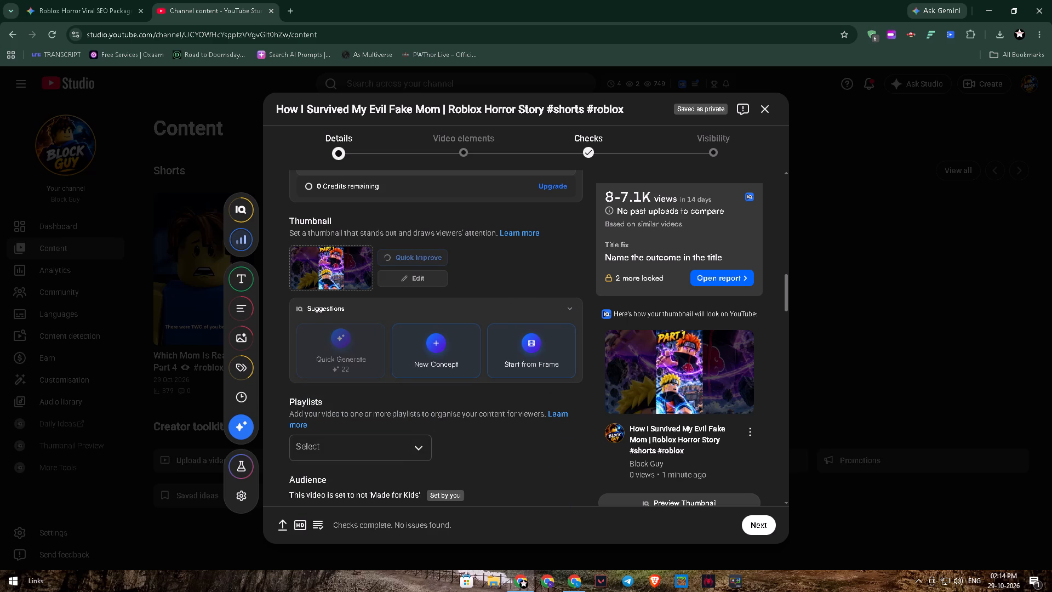
Look through the A/B testing options for the thumbnail and the title.
{"action": "left_click", "coordinate": [359, 253]}
{"action": "left_click", "coordinate": [437, 314]}
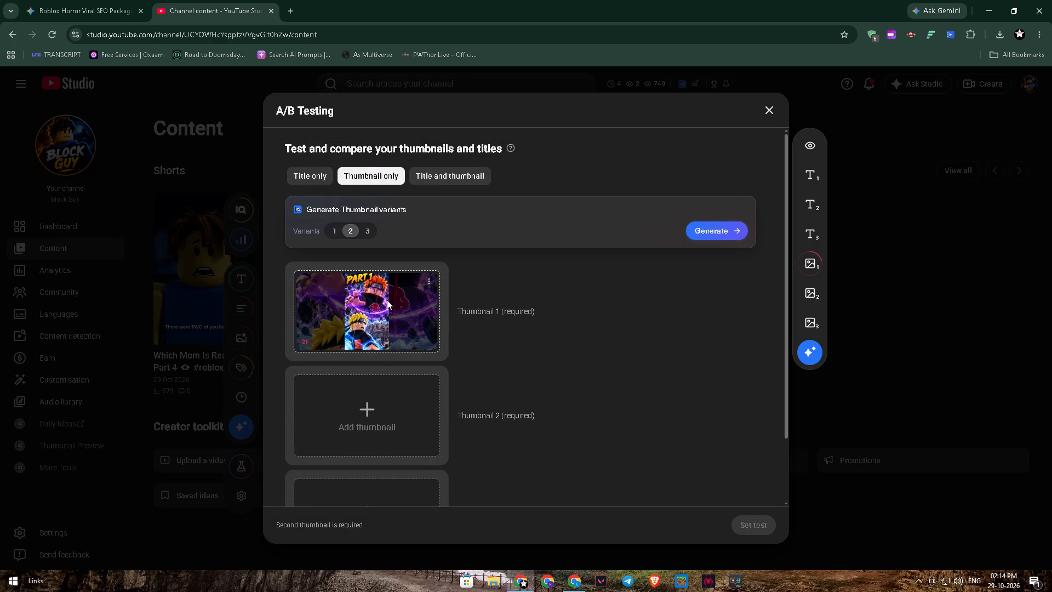
{"action": "left_click", "coordinate": [386, 300]}
{"action": "left_click", "coordinate": [428, 279]}
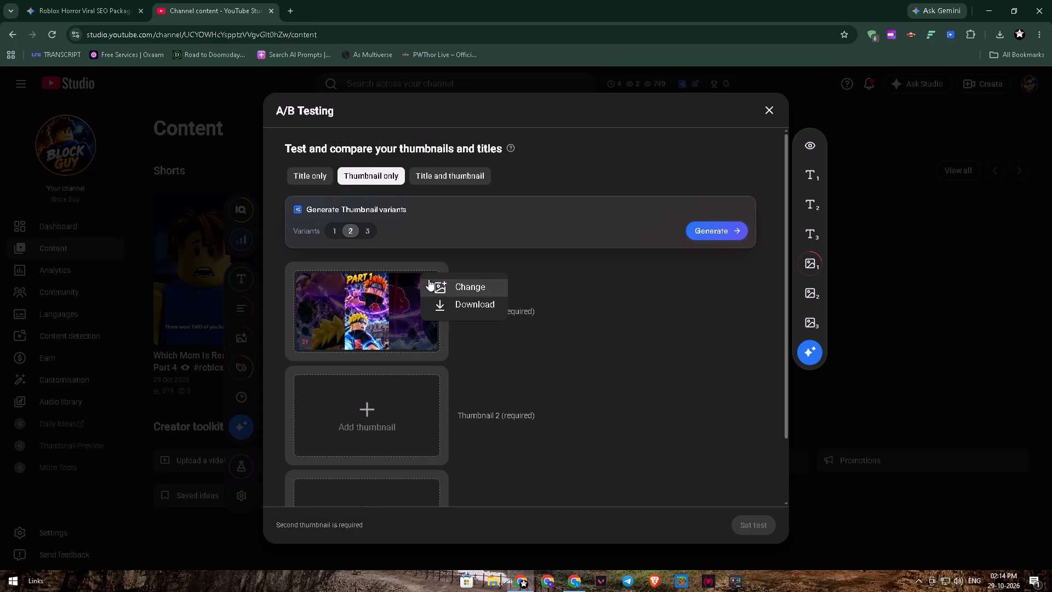
{"action": "left_click", "coordinate": [597, 285]}
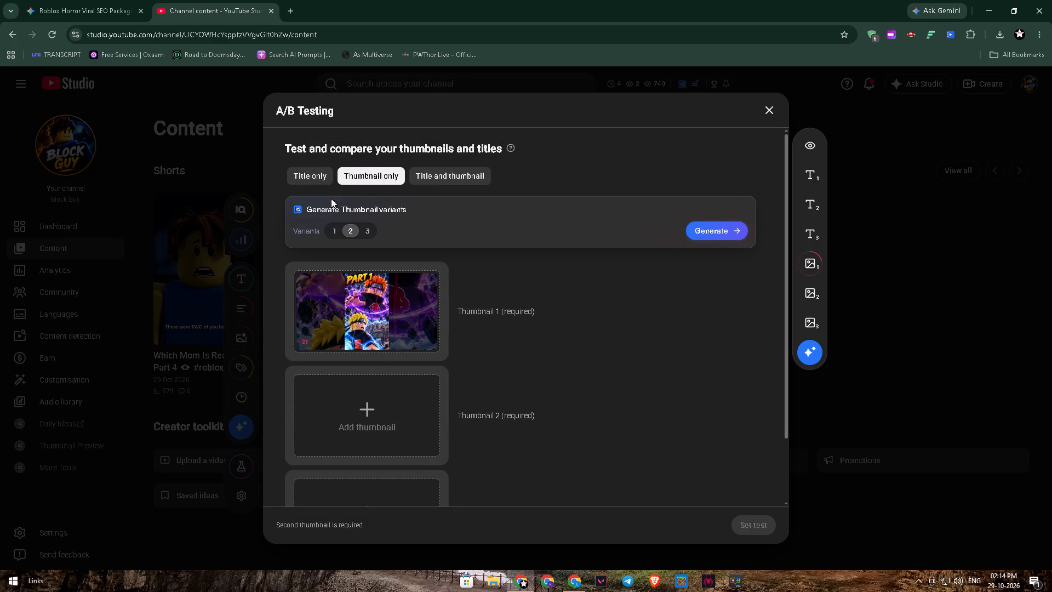
{"action": "left_click", "coordinate": [318, 171]}
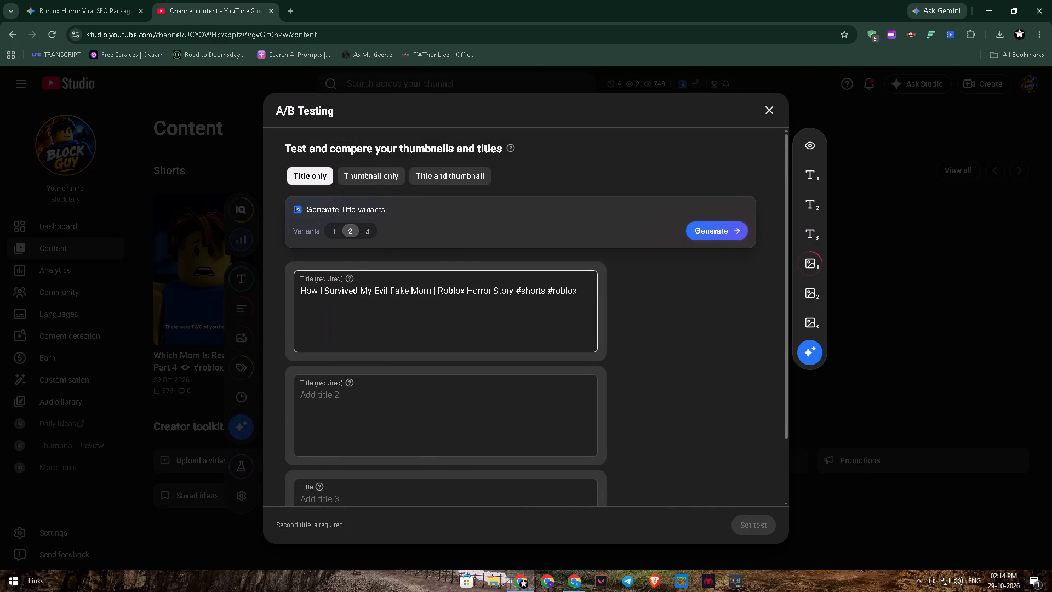
{"action": "scroll", "coordinate": [569, 314], "scroll_direction": "down", "scroll_amount": 6}
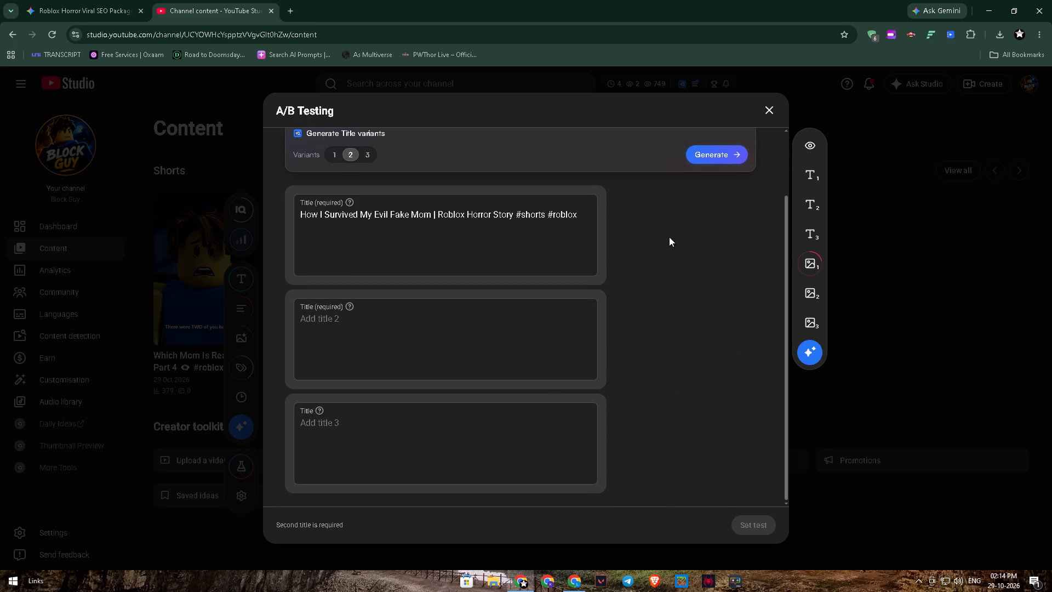
{"action": "scroll", "coordinate": [669, 235], "scroll_direction": "up", "scroll_amount": 3}
{"action": "left_click", "coordinate": [776, 113]}
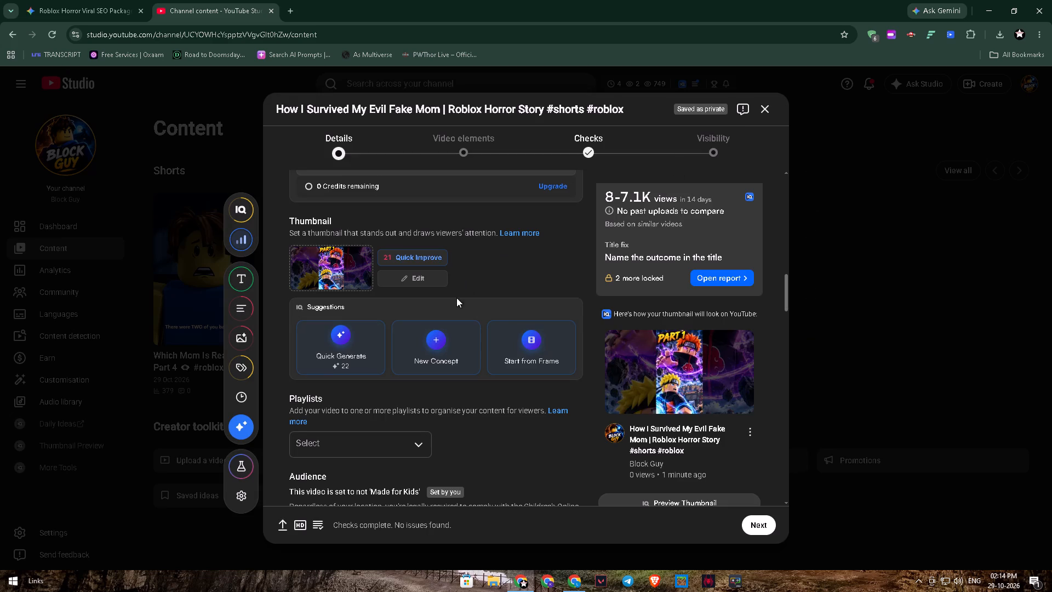
Close the upload and permanently delete the draft video "How I Survived My Evil Fake Mom" from the channel content.
{"action": "left_click", "coordinate": [769, 106]}
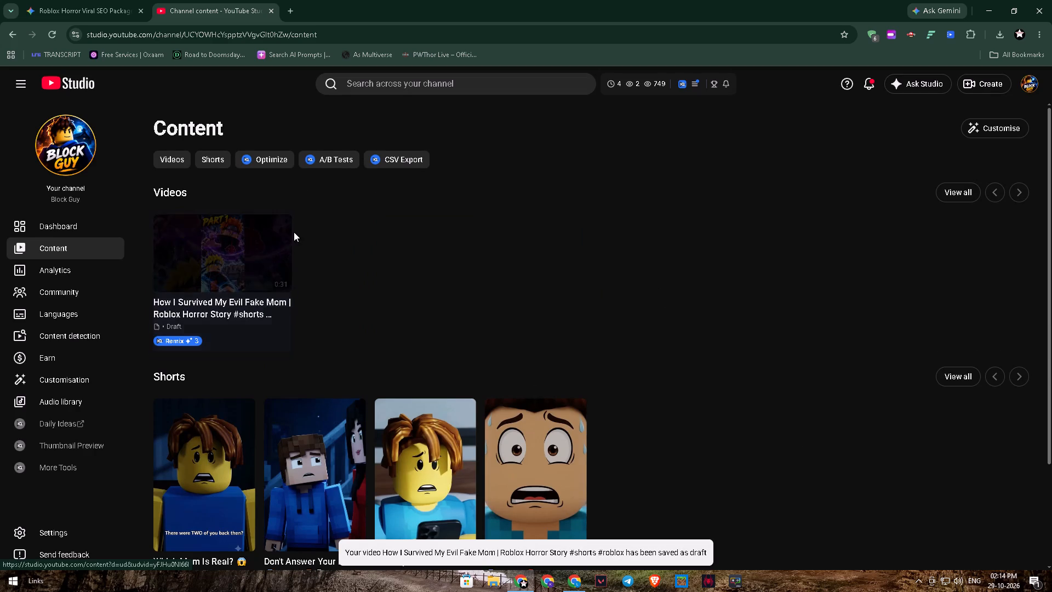
{"action": "left_click", "coordinate": [279, 230]}
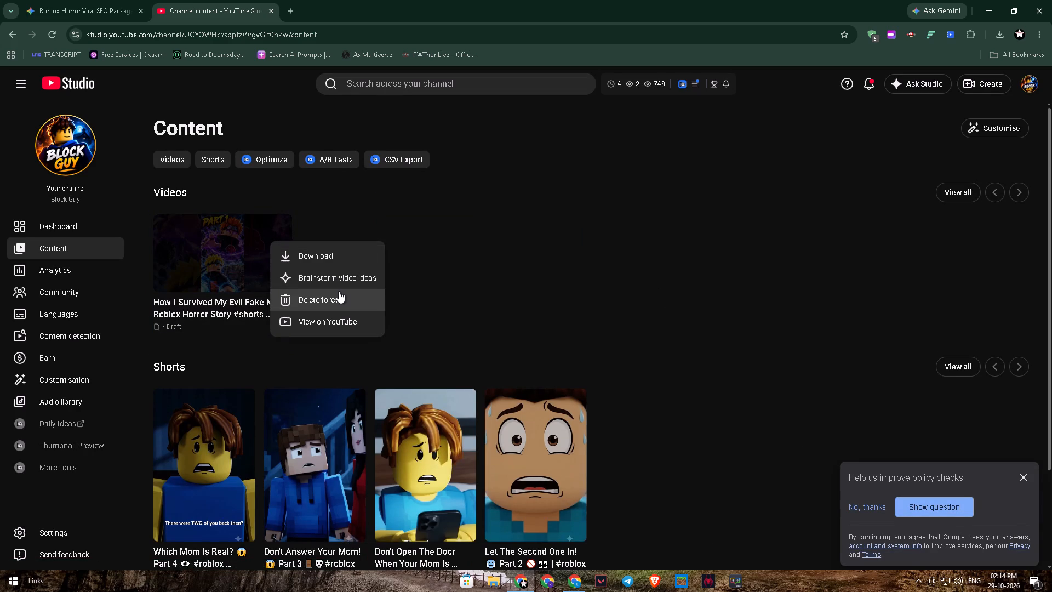
{"action": "left_click", "coordinate": [339, 291]}
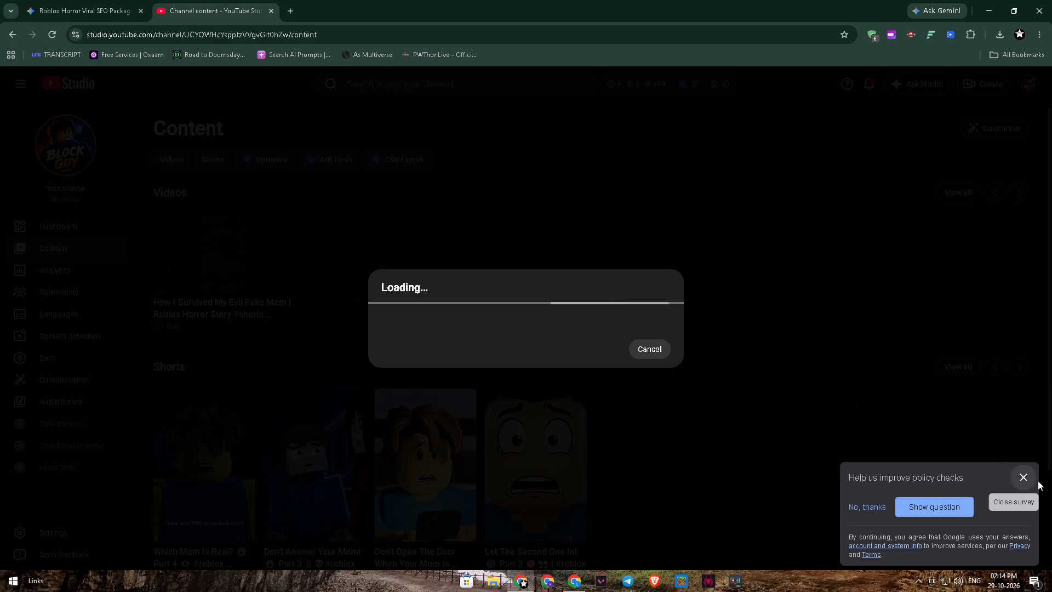
{"action": "left_click", "coordinate": [1030, 477]}
{"action": "left_click", "coordinate": [414, 373]}
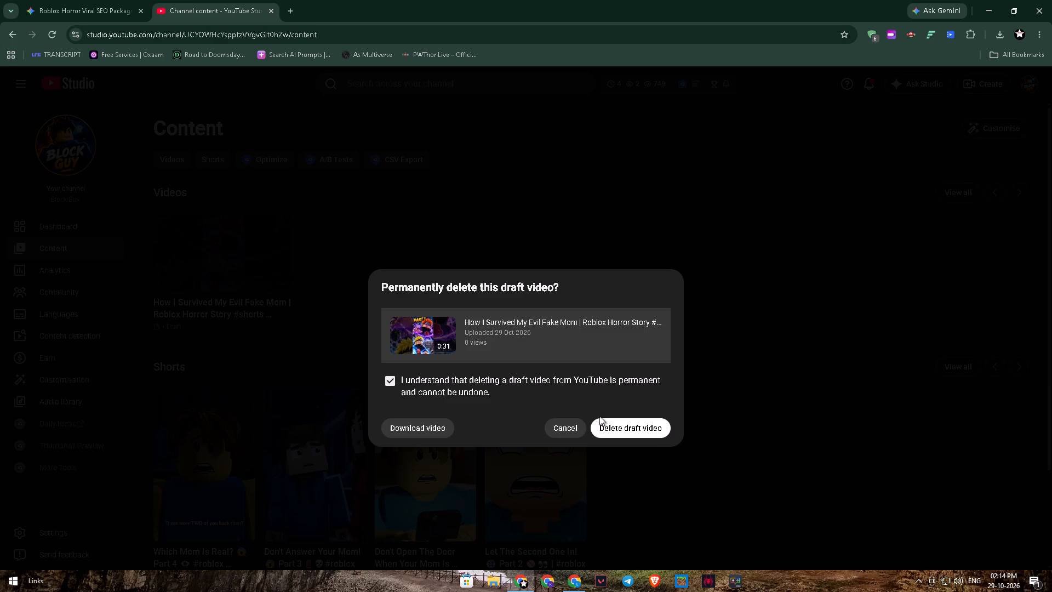
{"action": "left_click", "coordinate": [615, 427]}
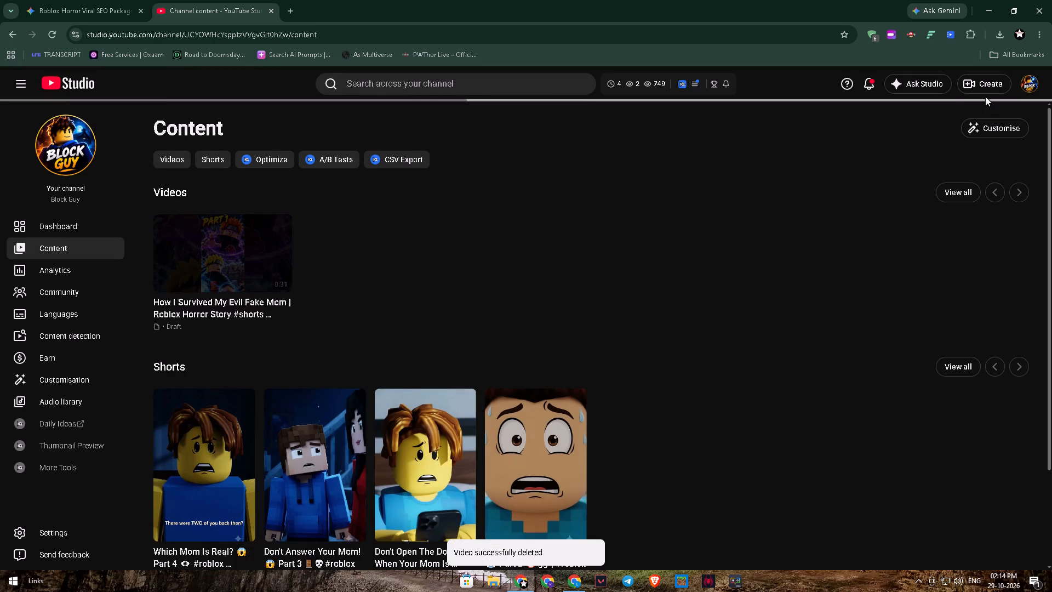
Upload the video file eng-5.mp4 from the fake mom folder.
{"action": "left_click", "coordinate": [982, 86]}
{"action": "left_click", "coordinate": [984, 103]}
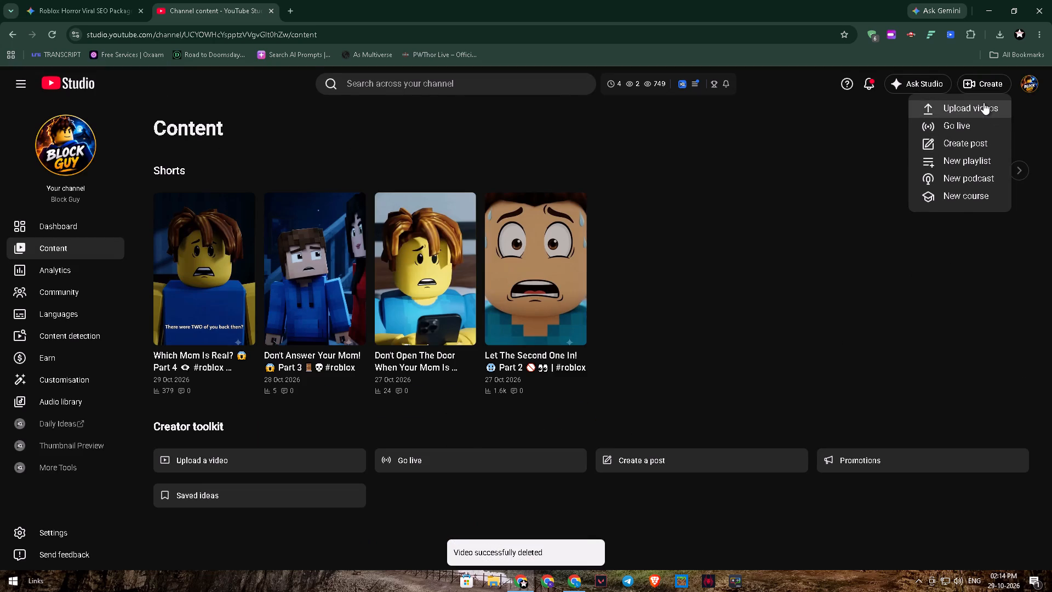
{"action": "left_click", "coordinate": [516, 358]}
{"action": "left_click", "coordinate": [521, 367]}
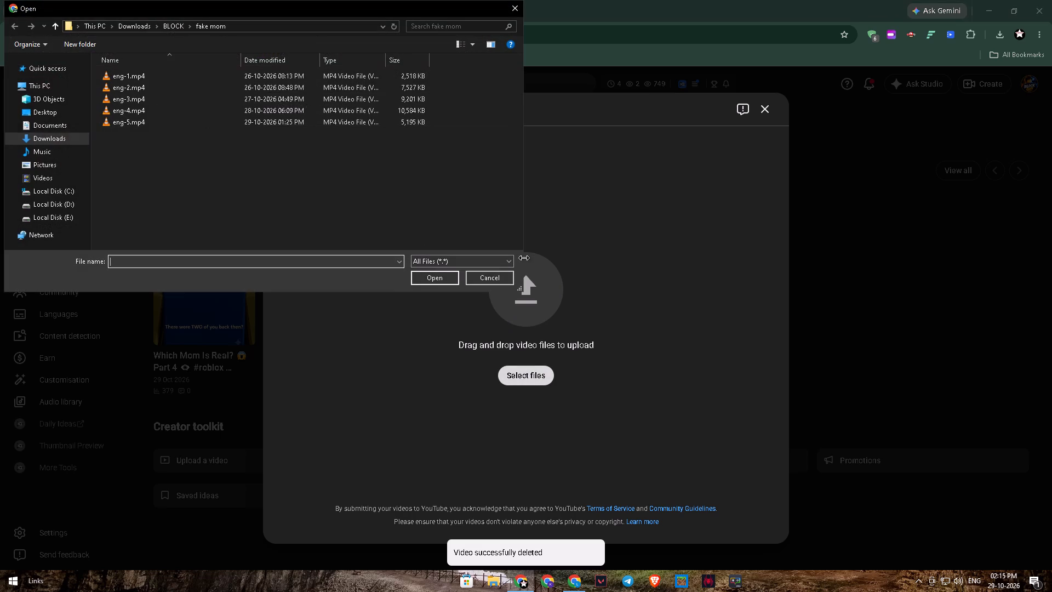
{"action": "left_click", "coordinate": [138, 116]}
{"action": "left_click", "coordinate": [143, 122]}
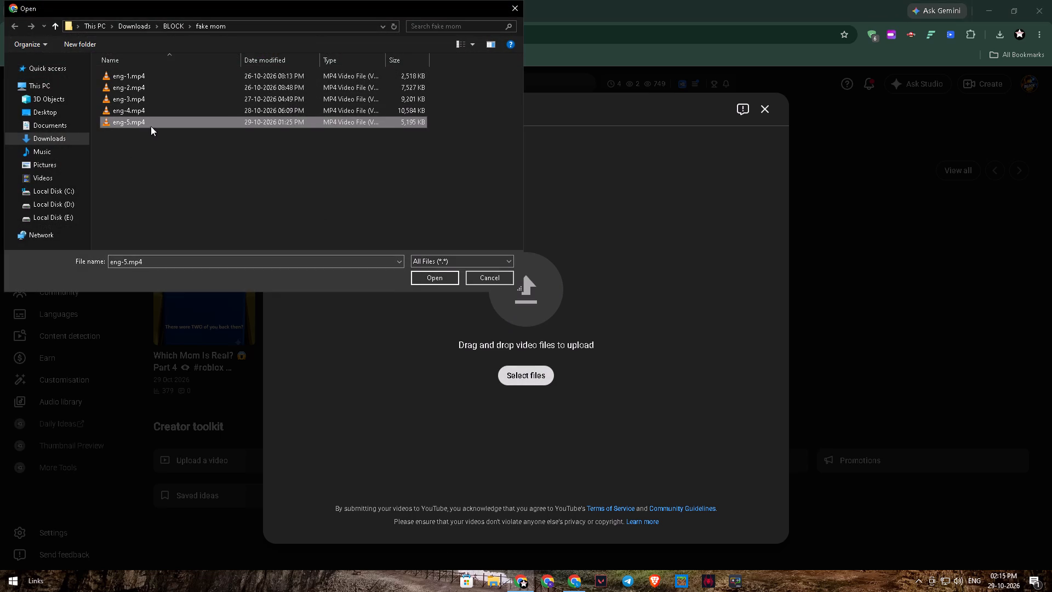
{"action": "left_click", "coordinate": [436, 273]}
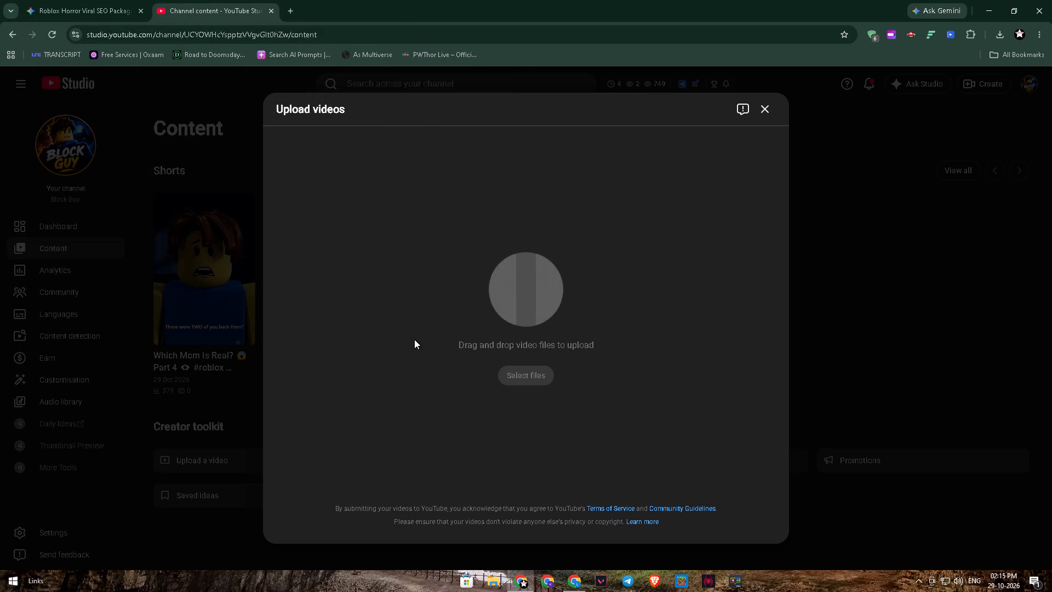
Replace the title with "How I Survived My Evil Fake Mom | Roblox Story".
{"action": "left_click", "coordinate": [344, 230]}
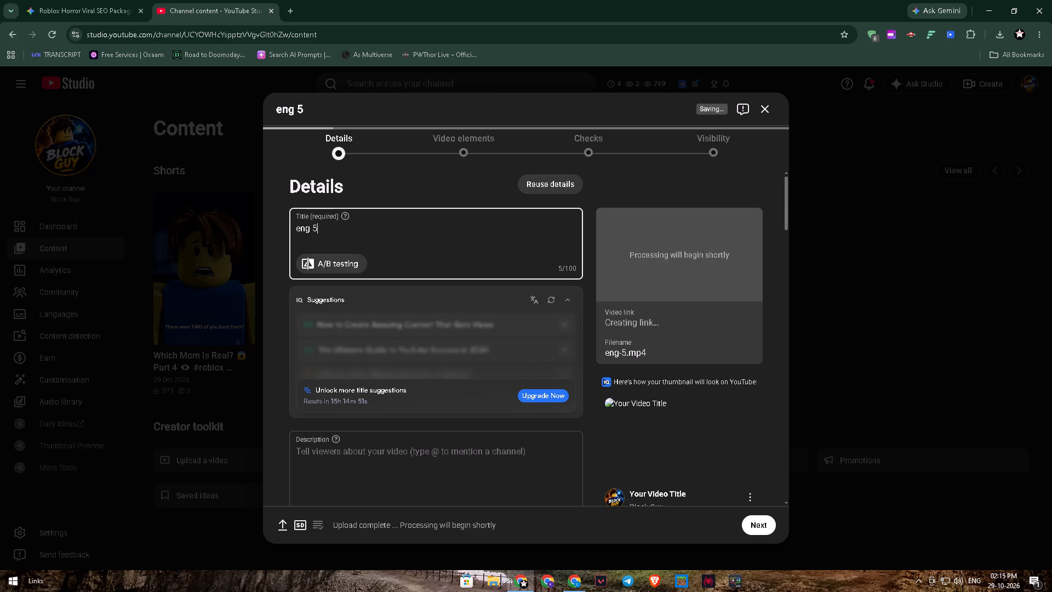
{"action": "key", "text": "ctrl+BackSpace"}
{"action": "key", "text": "ctrl+BackSpace"}
{"action": "key", "text": "ctrl+BackSpace"}
{"action": "key", "text": "ctrl+BackSpace"}
{"action": "key", "text": "ctrl+BackSpace"}
{"action": "key", "text": "ctrl+BackSpace"}
{"action": "key", "text": "ctrl+BackSpace"}
{"action": "key", "text": "ctrl+BackSpace"}
{"action": "key", "text": "ctrl+BackSpace"}
{"action": "key", "text": "ctrl+BackSpace"}
{"action": "key", "text": "ctrl+BackSpace"}
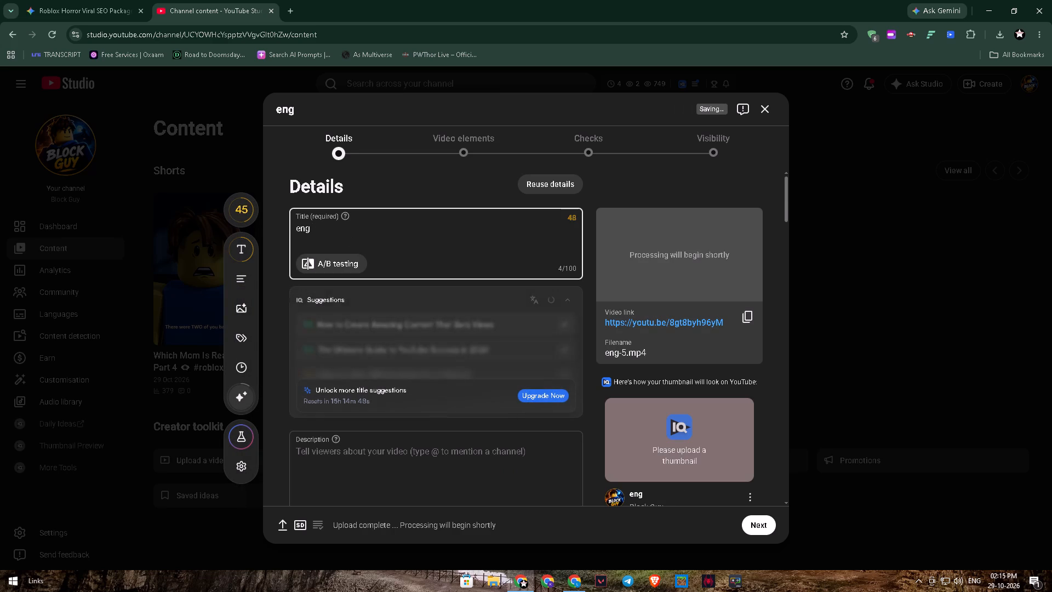
{"action": "type", "text": "HOw"}
{"action": "key", "text": "space"}
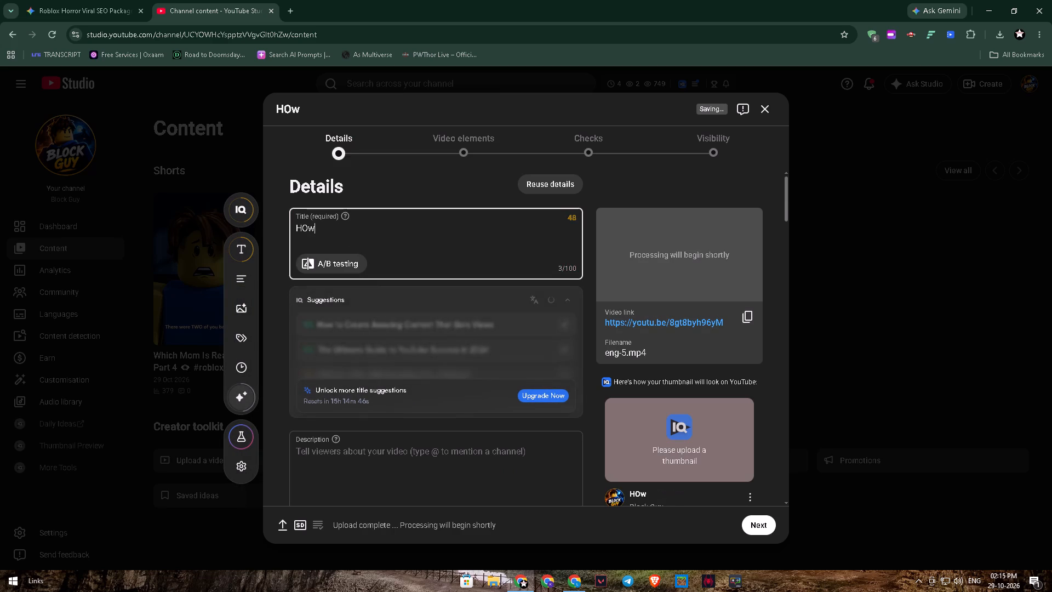
{"action": "key", "text": "BackSpace"}
{"action": "key", "text": "BackSpace"}
{"action": "key", "text": "BackSpace"}
{"action": "type", "text": "ow i"}
{"action": "key", "text": "space"}
{"action": "key", "text": "BackSpace"}
{"action": "key", "text": "BackSpace"}
{"action": "type", "text": "I"}
{"action": "key", "text": "space"}
{"action": "type", "text": "Survived"}
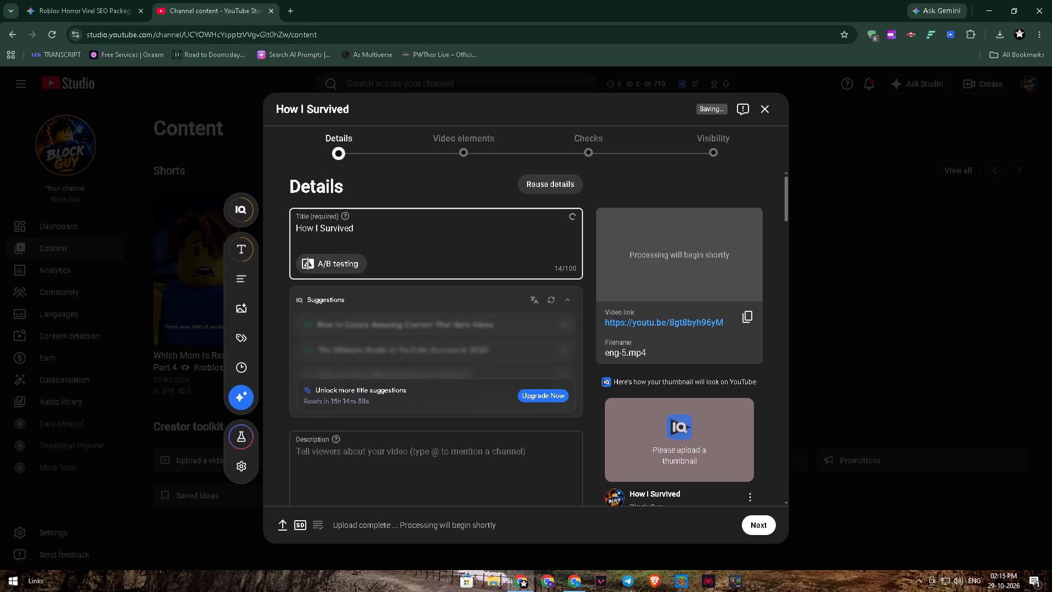
{"action": "key", "text": "space"}
{"action": "type", "text": "My Evil F"}
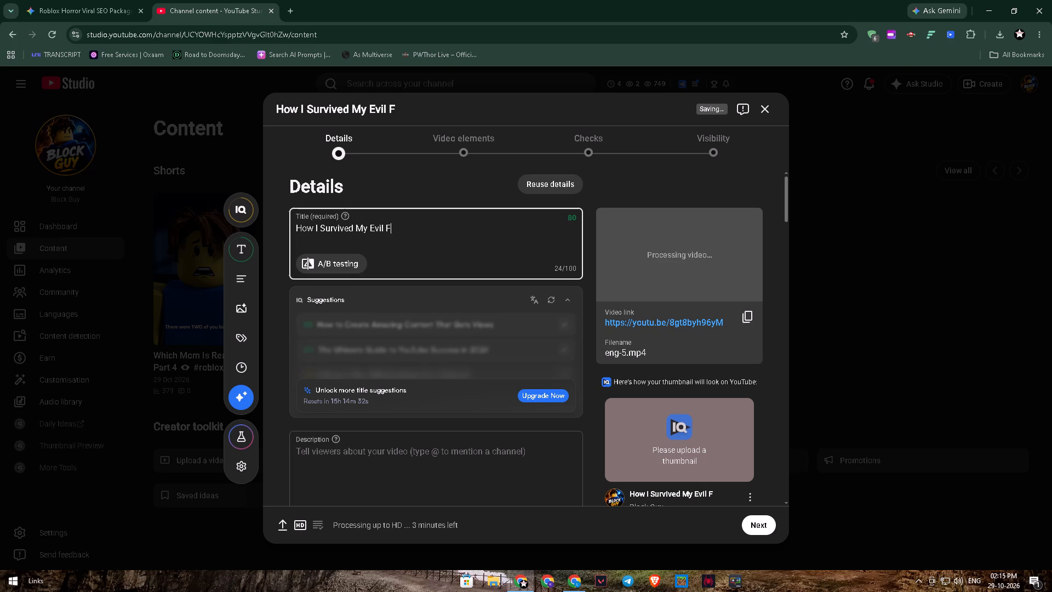
{"action": "type", "text": "ake Mom"}
{"action": "key", "text": "space"}
{"action": "type", "text": "\\"}
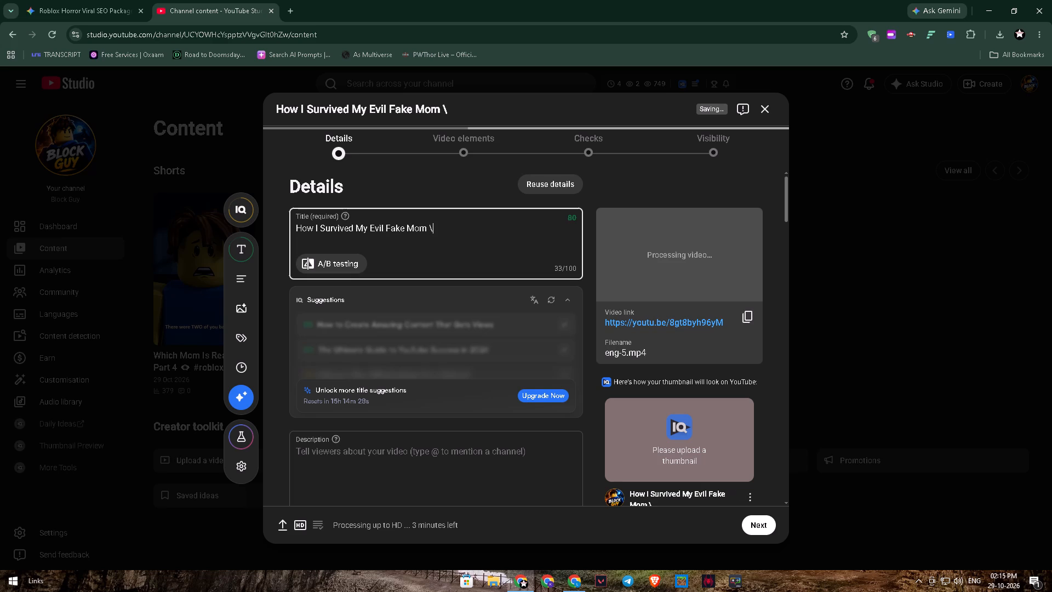
{"action": "key", "text": "BackSpace"}
{"action": "type", "text": "| Roblox"}
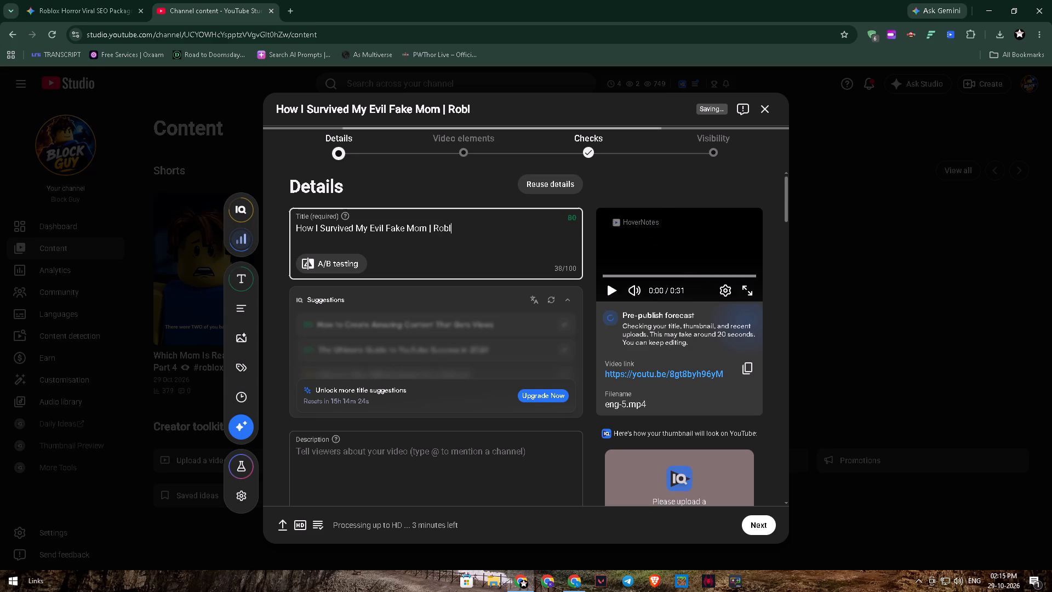
{"action": "key", "text": "space"}
{"action": "type", "text": "Story"}
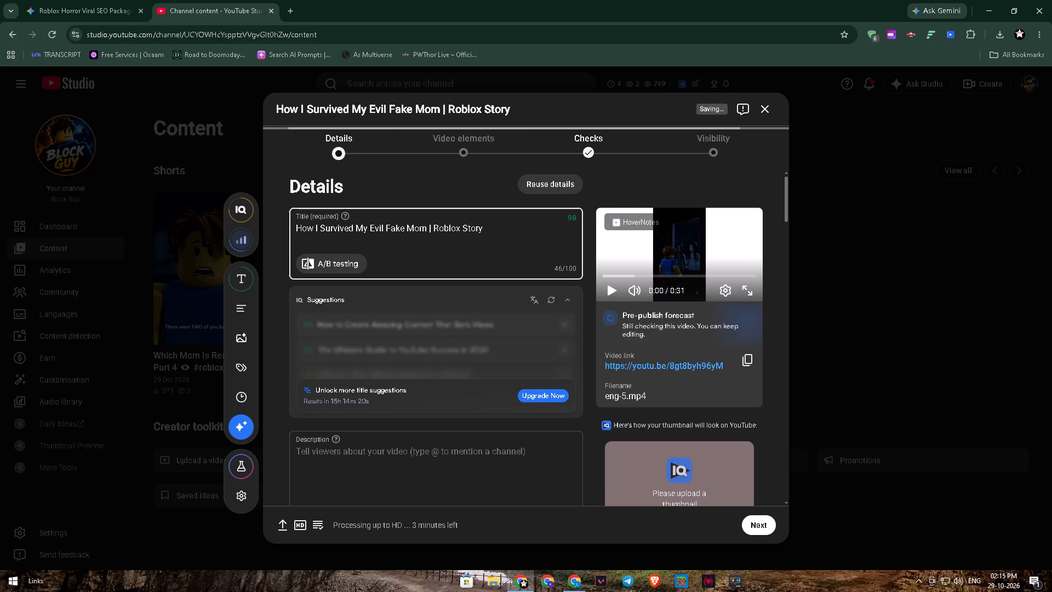
Append "| #shorts #roblox" to the end of the video title, using the suggested hashtags.
{"action": "key", "text": "shift+bar"}
{"action": "key", "text": "Left"}
{"action": "key", "text": "space"}
{"action": "key", "text": "Right"}
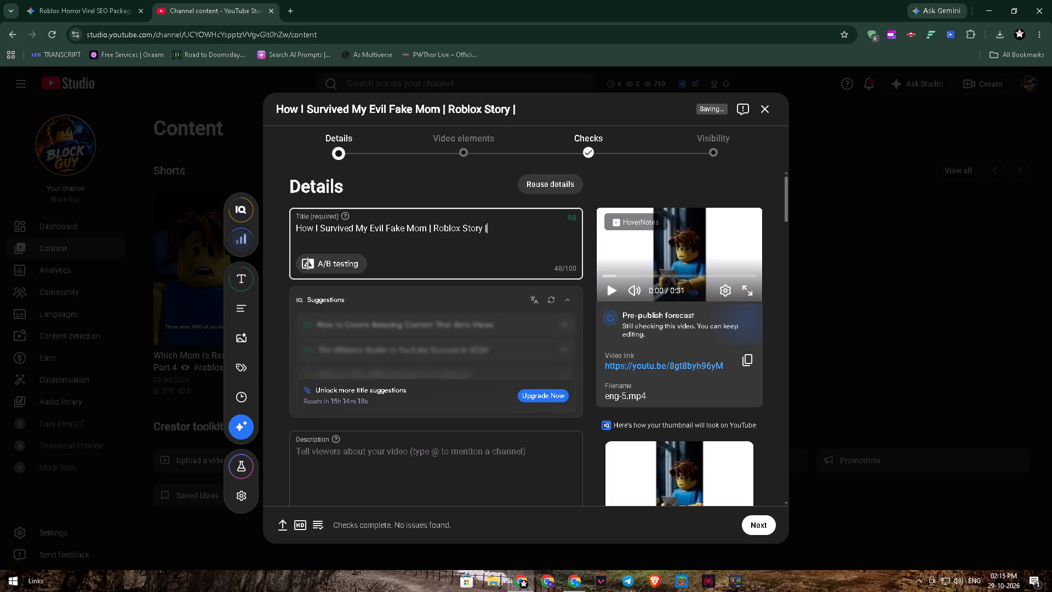
{"action": "key", "text": "space"}
{"action": "type", "text": "#sh"}
{"action": "key", "text": "o"}
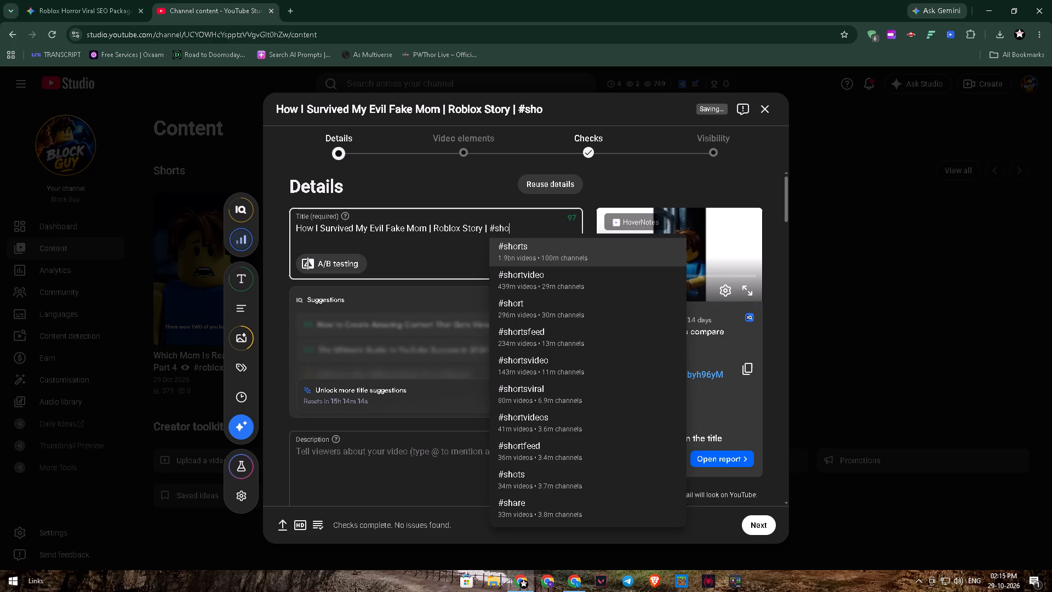
{"action": "key", "text": "Return"}
{"action": "key", "text": "shift+numbersign"}
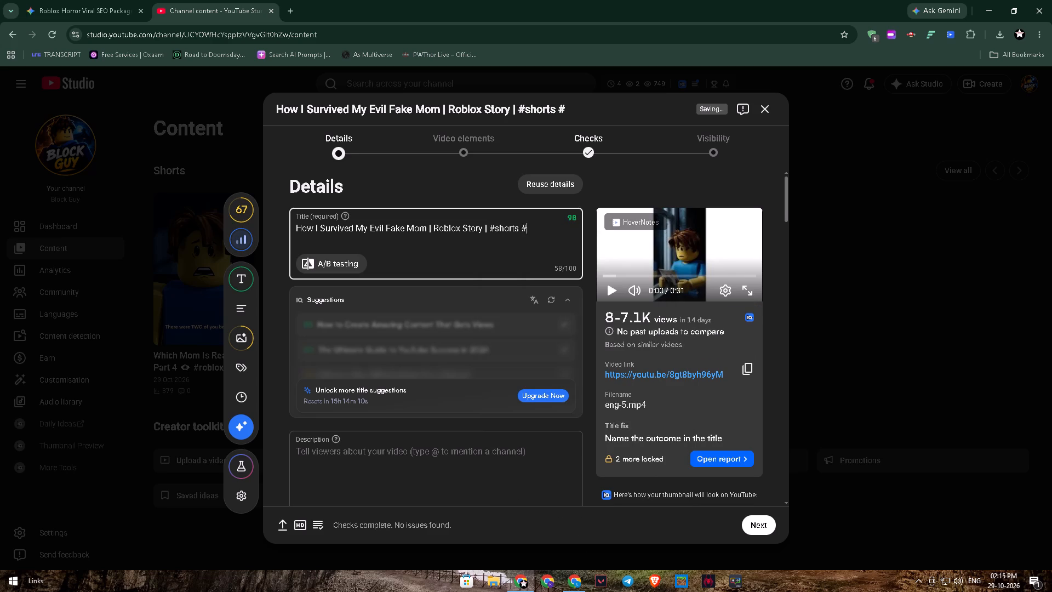
{"action": "type", "text": "ro"}
{"action": "key", "text": "Return"}
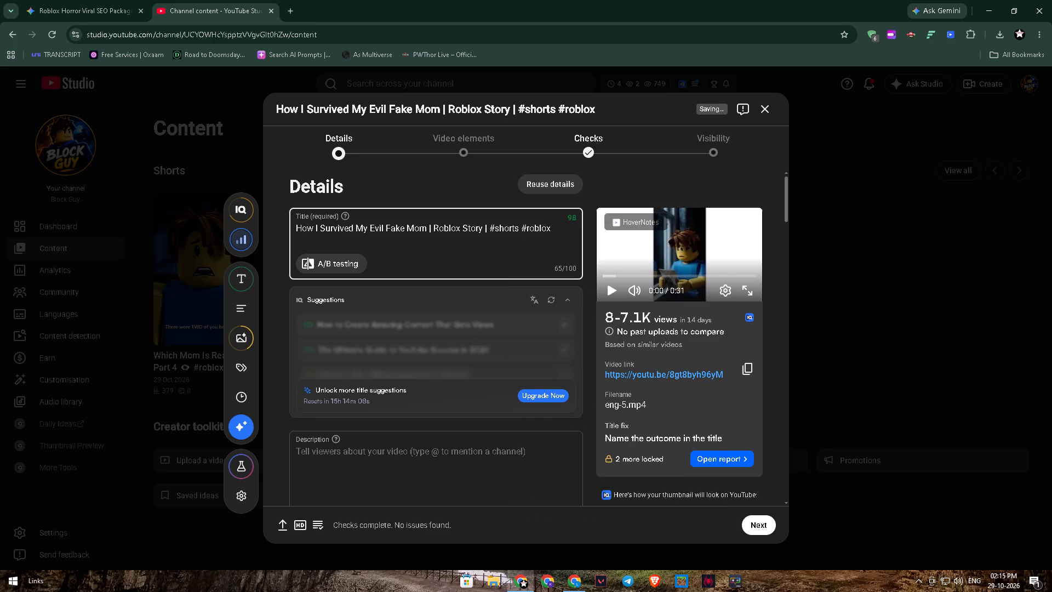
Paste the copied description beginning "The mirror cracks and everything changes...", including its hashtags from #Roblox to #PlotTwist.
{"action": "scroll", "coordinate": [432, 278], "scroll_direction": "down", "scroll_amount": 3}
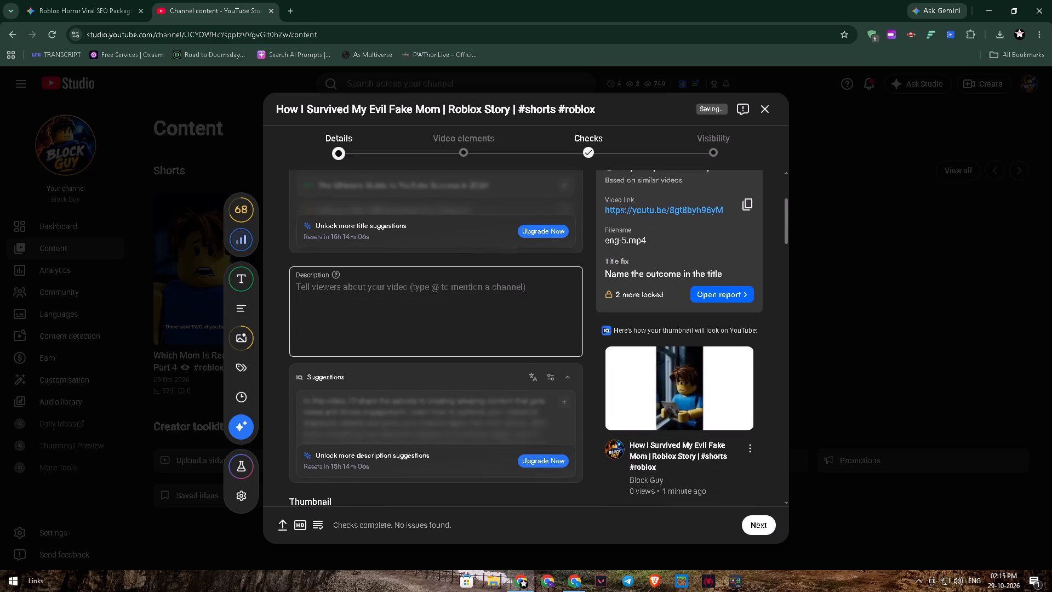
{"action": "left_click", "coordinate": [445, 308]}
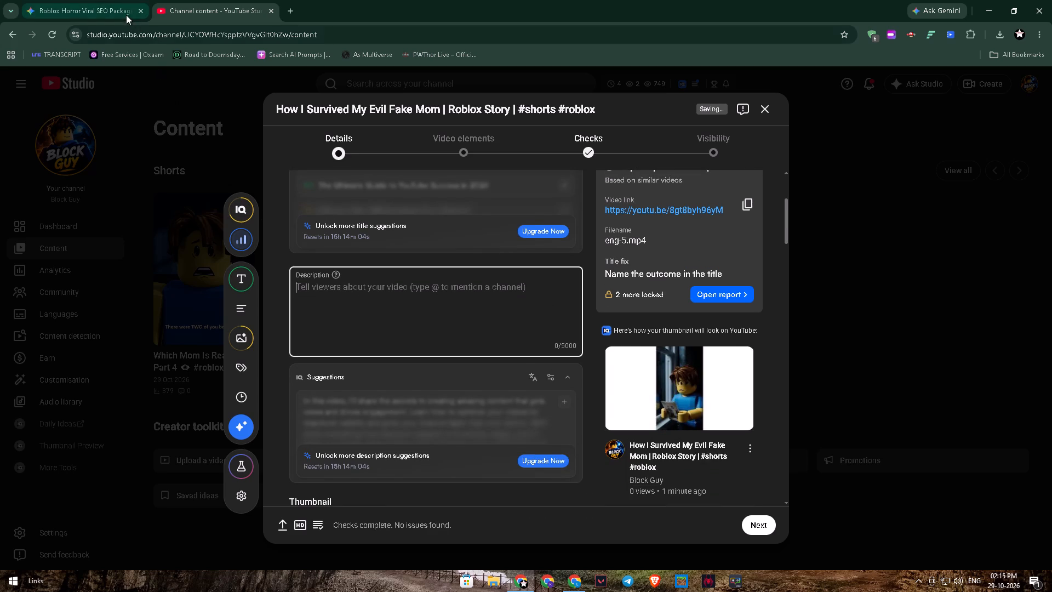
{"action": "key", "text": "ctrl+v"}
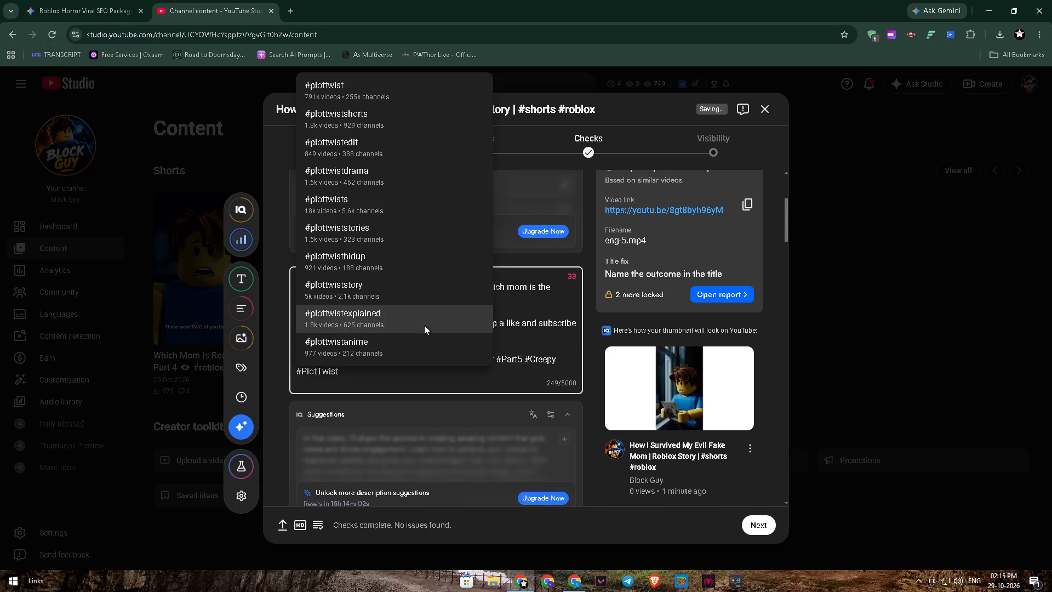
{"action": "left_click", "coordinate": [494, 382]}
{"action": "scroll", "coordinate": [534, 399], "scroll_direction": "down", "scroll_amount": 1}
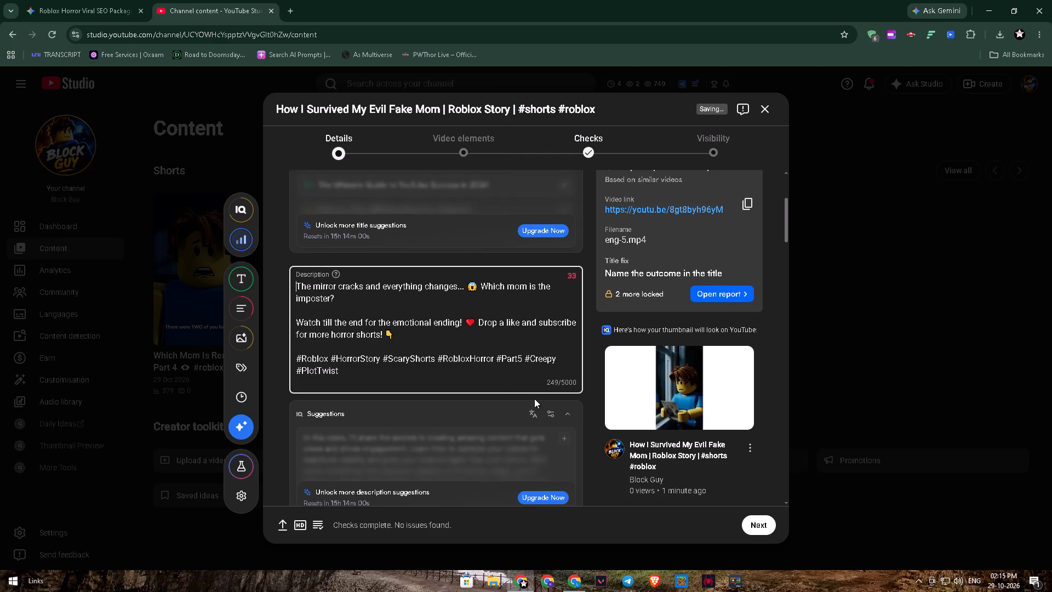
{"action": "scroll", "coordinate": [534, 399], "scroll_direction": "down", "scroll_amount": 4}
{"action": "scroll", "coordinate": [536, 464], "scroll_direction": "down", "scroll_amount": 1}
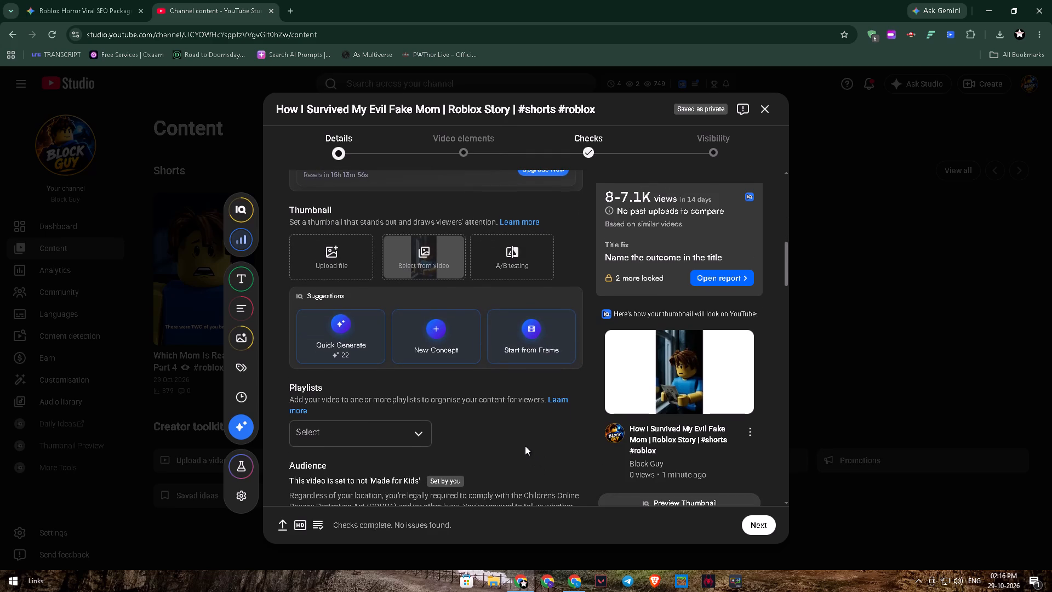
{"action": "scroll", "coordinate": [525, 446], "scroll_direction": "down", "scroll_amount": 1}
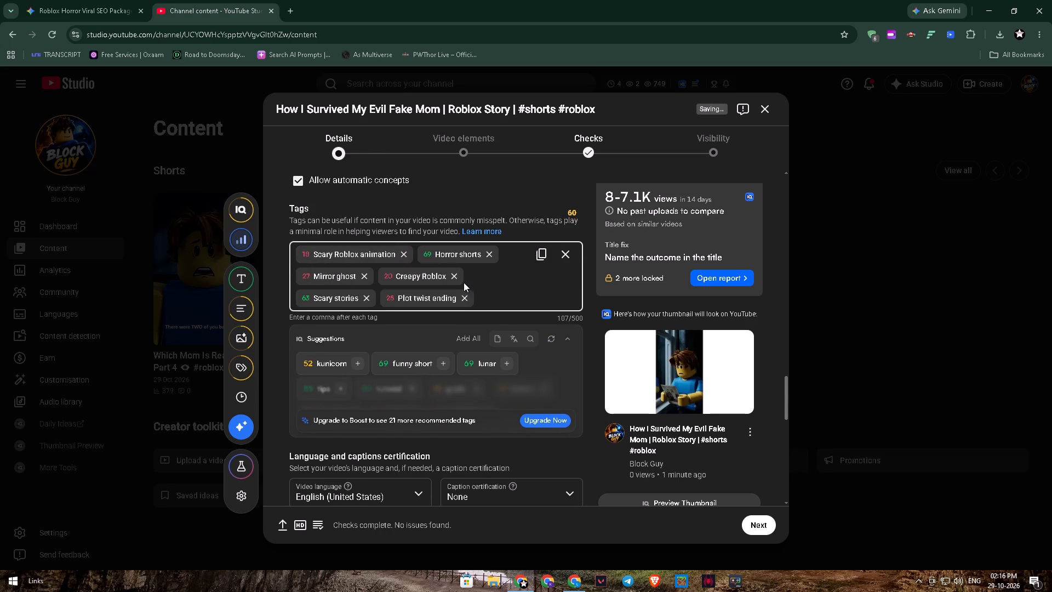
Add the tags "roblox", "horror", "story" and "ghost" to the video.
{"action": "left_click", "coordinate": [537, 293]}
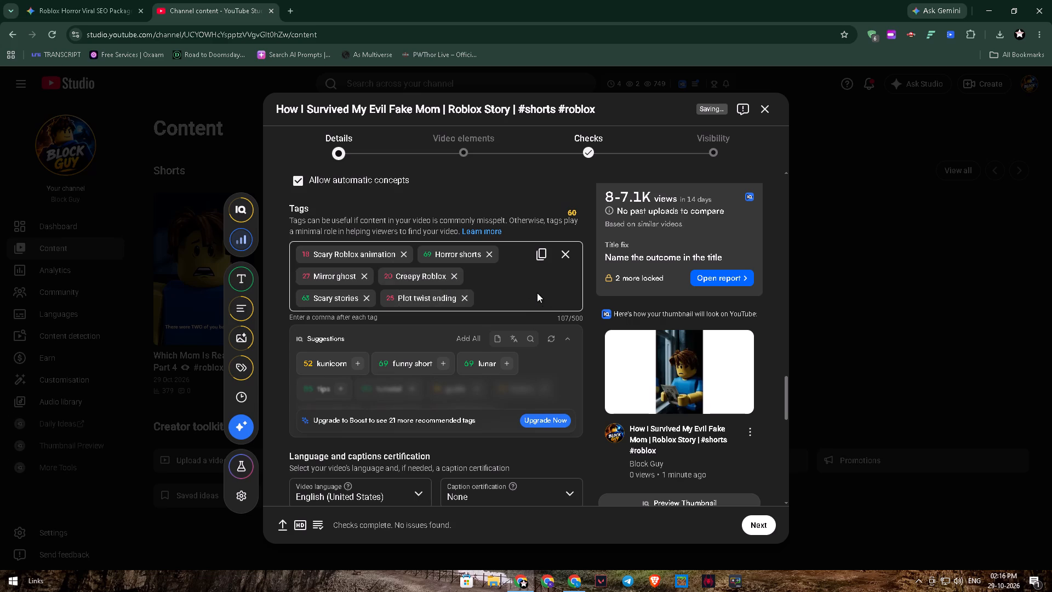
{"action": "left_click", "coordinate": [505, 300]}
{"action": "type", "text": "roblox"}
{"action": "key", "text": "Return"}
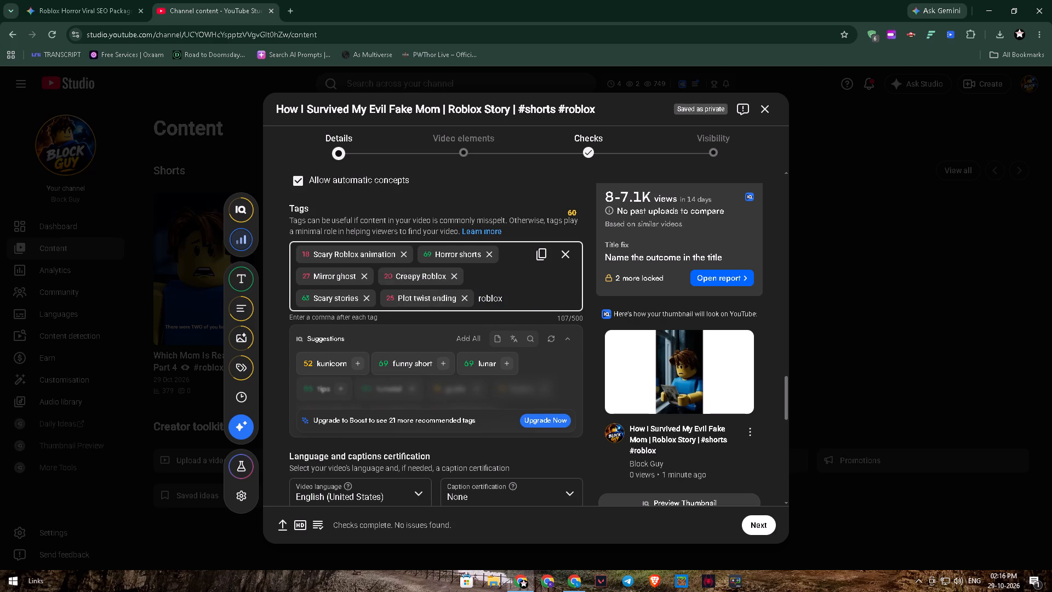
{"action": "type", "text": "horror"}
{"action": "key", "text": "Return"}
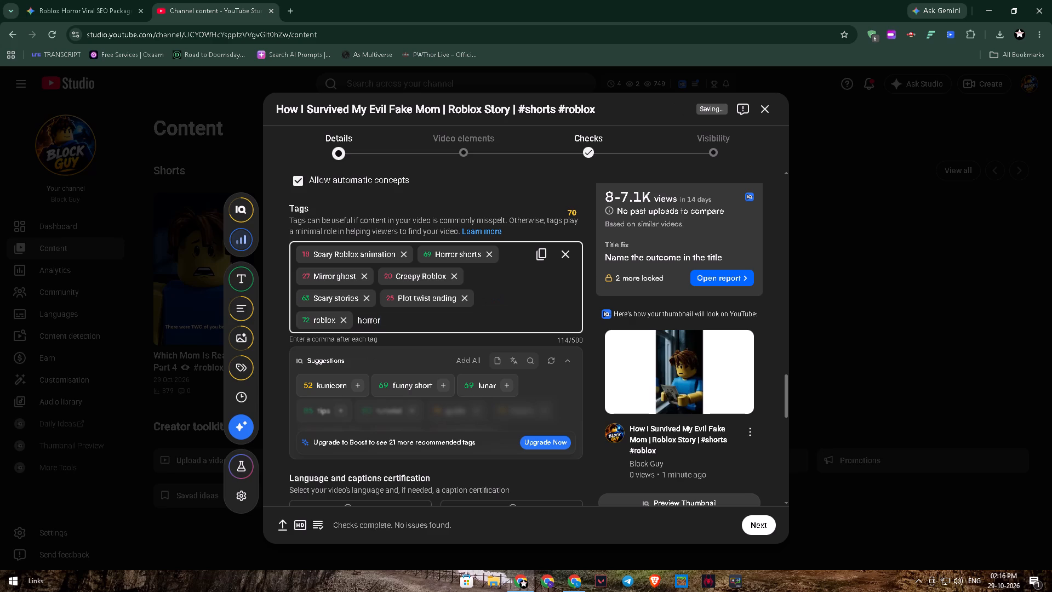
{"action": "type", "text": "story"}
{"action": "key", "text": "Return"}
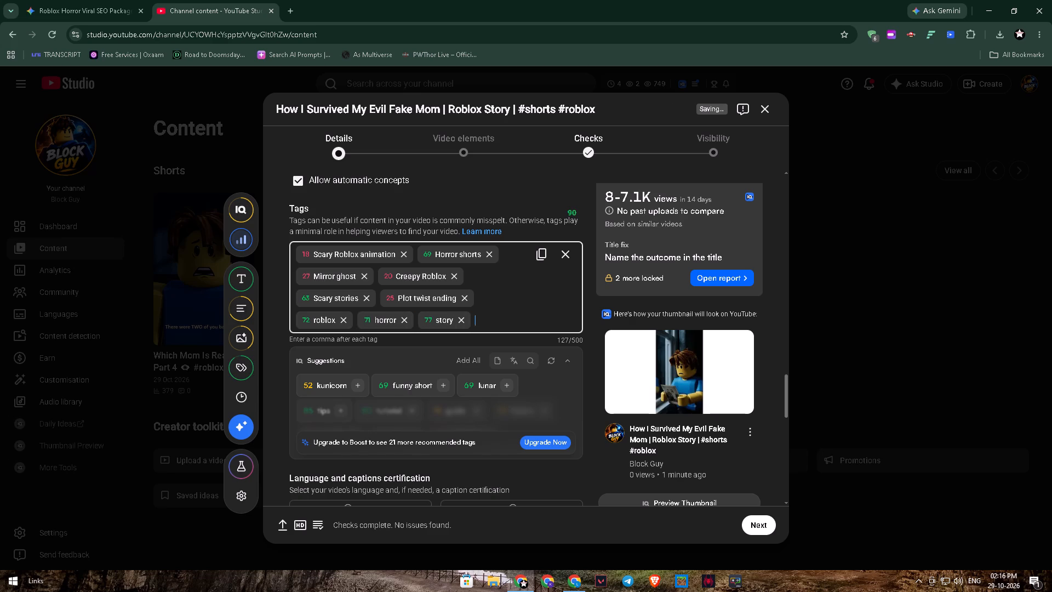
{"action": "type", "text": "ghost"}
{"action": "key", "text": "Return"}
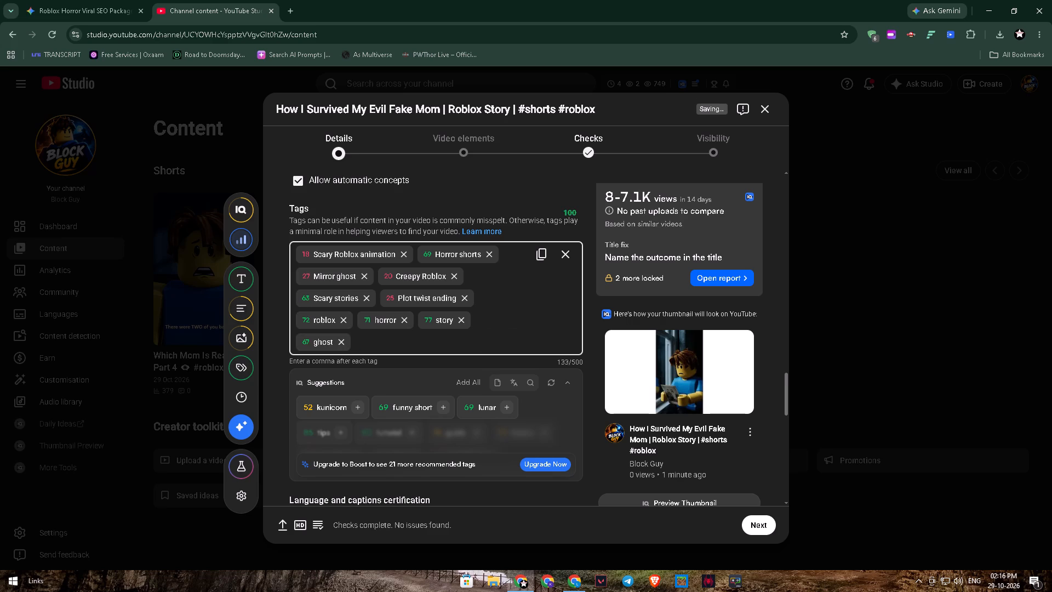
Open the thumbnail preview for the uploaded video.
{"action": "scroll", "coordinate": [498, 319], "scroll_direction": "down", "scroll_amount": 2}
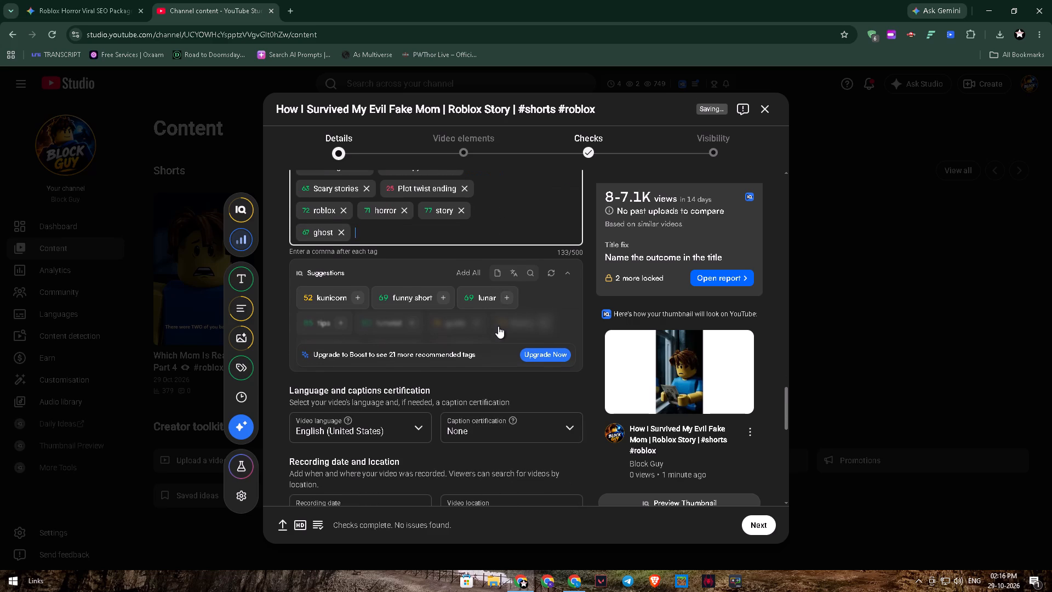
{"action": "scroll", "coordinate": [498, 326], "scroll_direction": "down", "scroll_amount": 1}
{"action": "scroll", "coordinate": [419, 327], "scroll_direction": "down", "scroll_amount": 1}
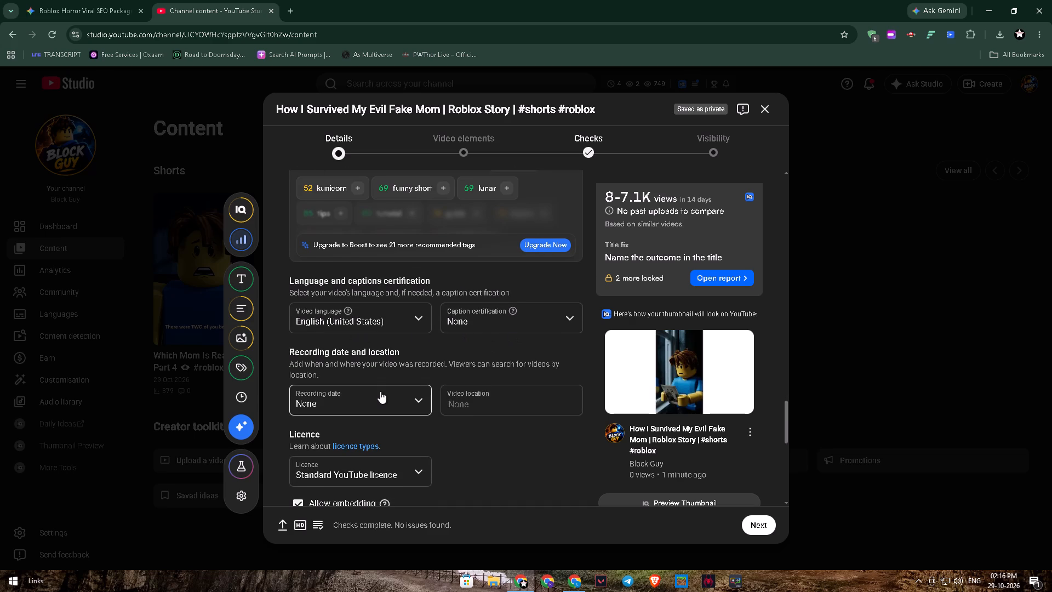
{"action": "left_click", "coordinate": [747, 432]}
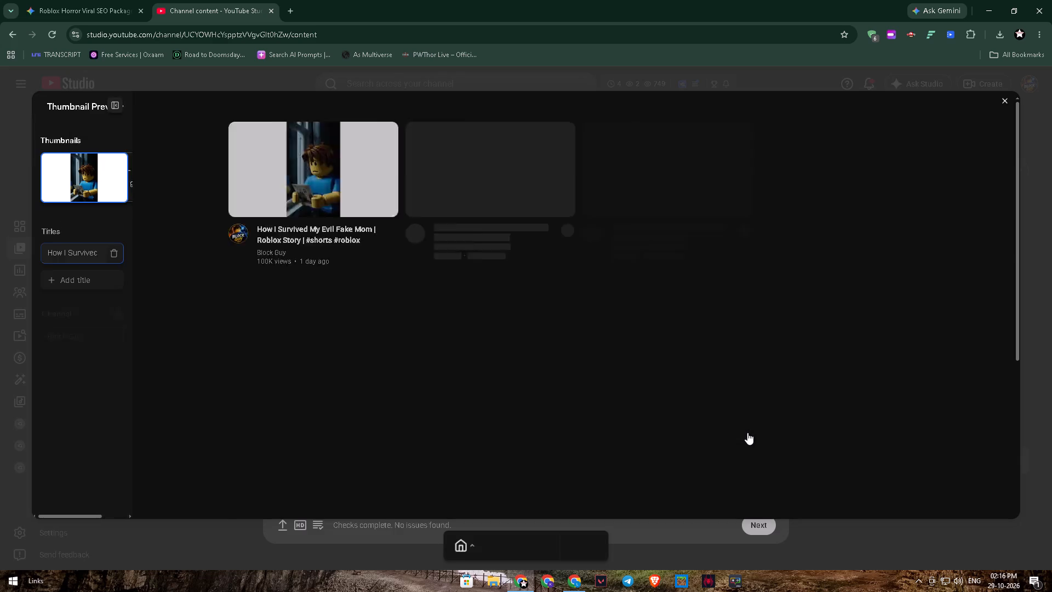
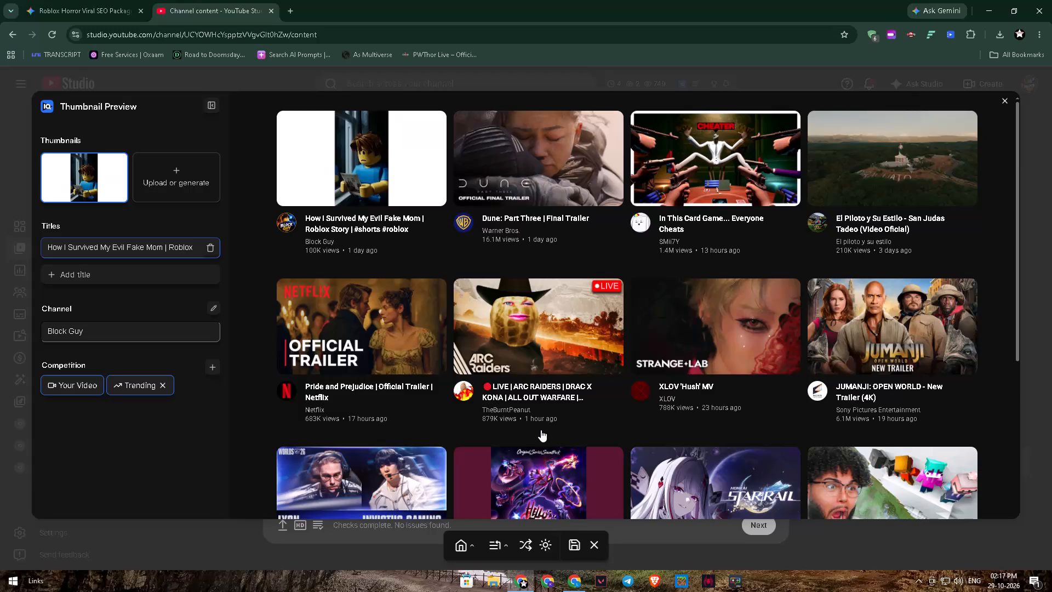
Review the video's thumbnail among the trending videos in the preview, and quit the preview without saving.
{"action": "scroll", "coordinate": [542, 430], "scroll_direction": "down", "scroll_amount": 2}
{"action": "scroll", "coordinate": [542, 430], "scroll_direction": "up", "scroll_amount": 3}
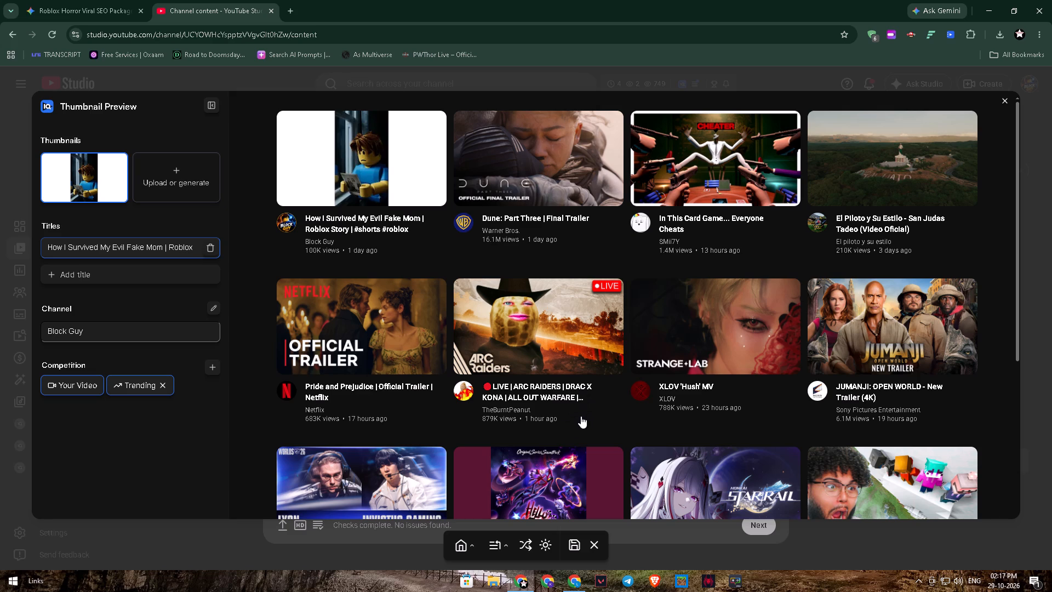
{"action": "left_click", "coordinate": [1010, 98]}
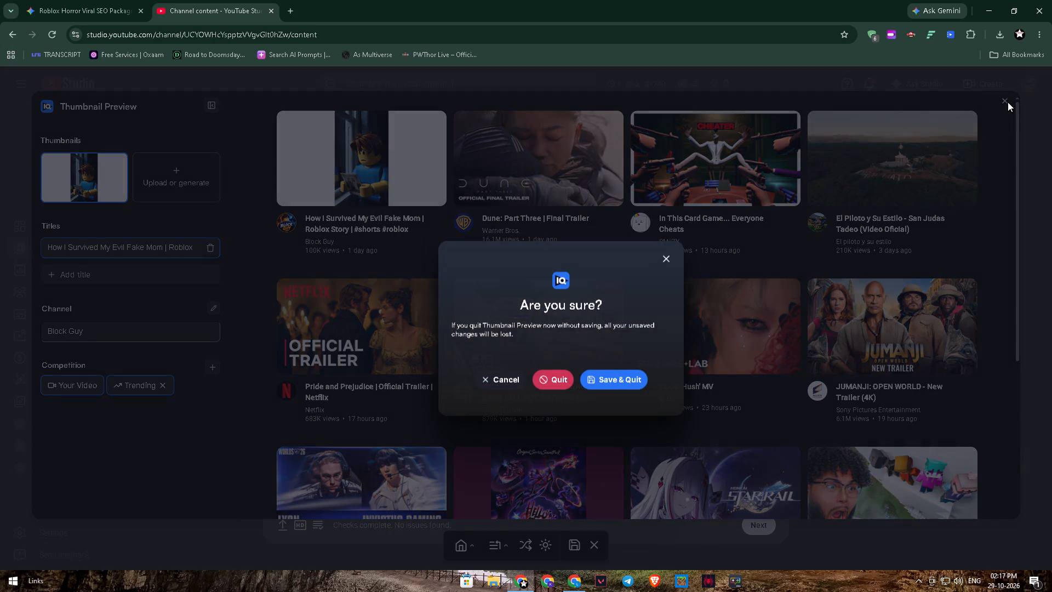
{"action": "left_click", "coordinate": [565, 379]}
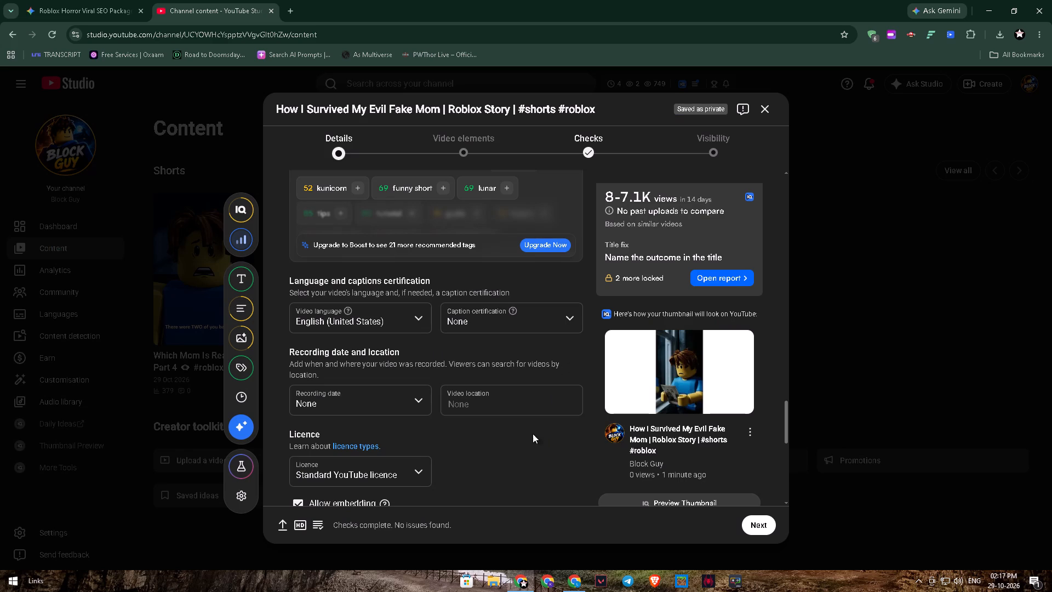
Set the video's game title to Roblox under the Gaming category.
{"action": "scroll", "coordinate": [494, 320], "scroll_direction": "up", "scroll_amount": 2}
{"action": "scroll", "coordinate": [504, 395], "scroll_direction": "up", "scroll_amount": 3}
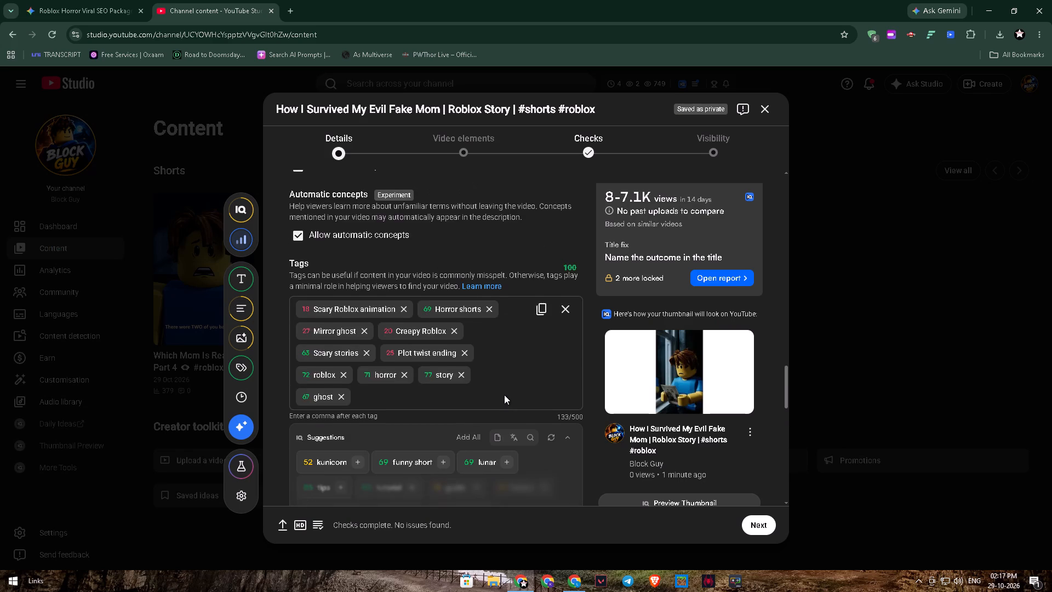
{"action": "scroll", "coordinate": [504, 395], "scroll_direction": "down", "scroll_amount": 6}
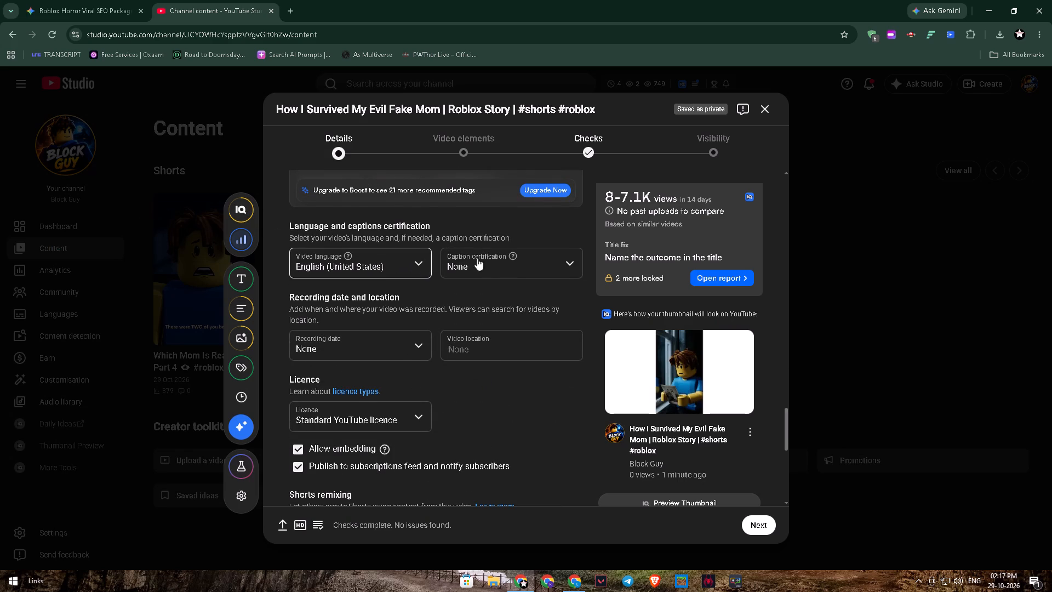
{"action": "scroll", "coordinate": [504, 384], "scroll_direction": "down", "scroll_amount": 4}
{"action": "scroll", "coordinate": [410, 416], "scroll_direction": "down", "scroll_amount": 2}
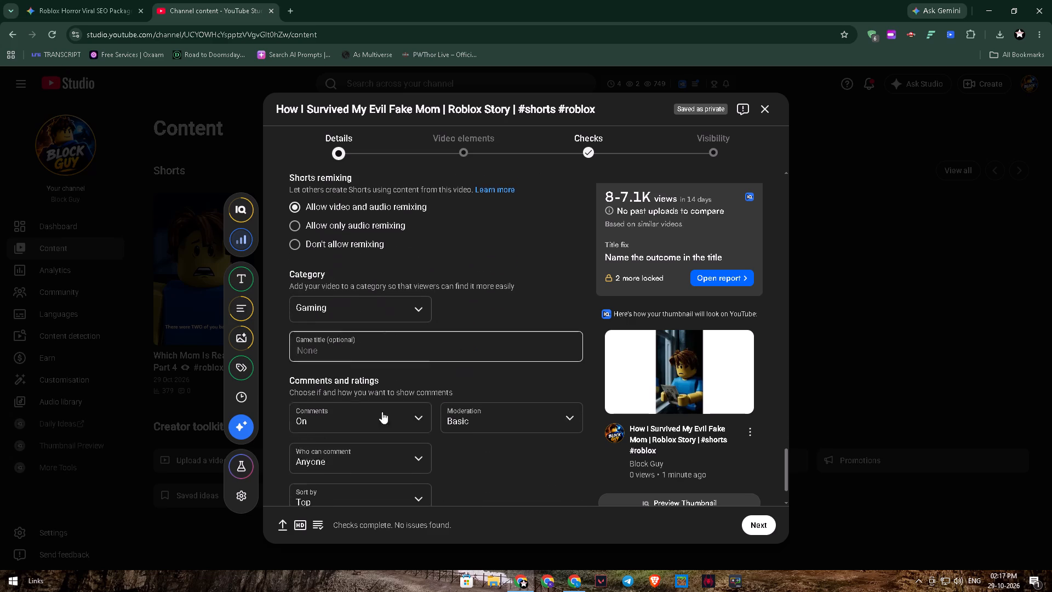
{"action": "left_click", "coordinate": [377, 339]}
{"action": "key", "text": "r"}
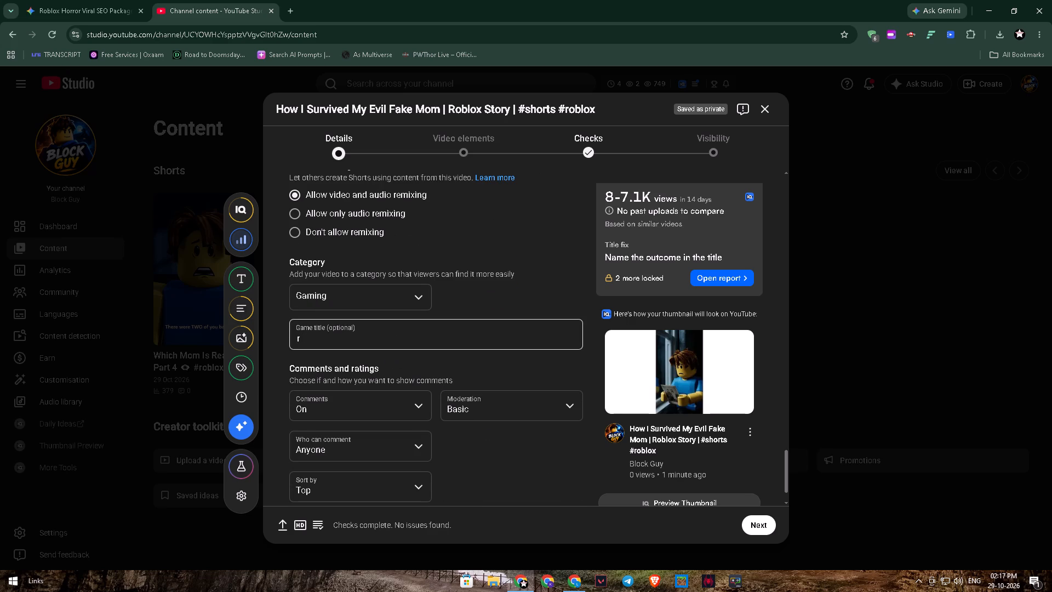
{"action": "key", "text": "o"}
{"action": "left_click", "coordinate": [356, 104]}
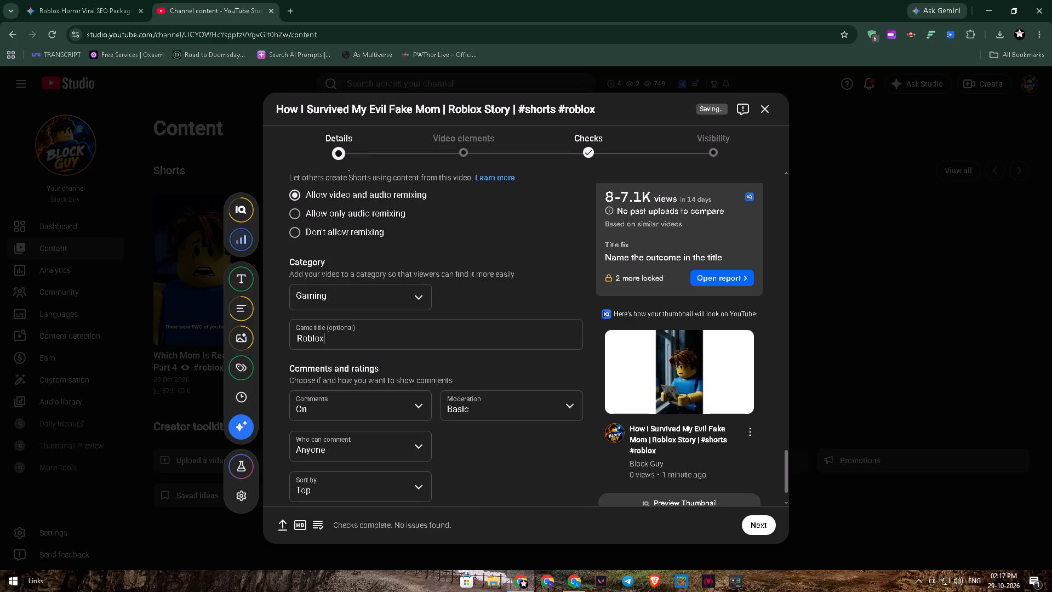
Advance the upload to Video elements, and close it so it is saved as a draft.
{"action": "scroll", "coordinate": [454, 417], "scroll_direction": "down", "scroll_amount": 2}
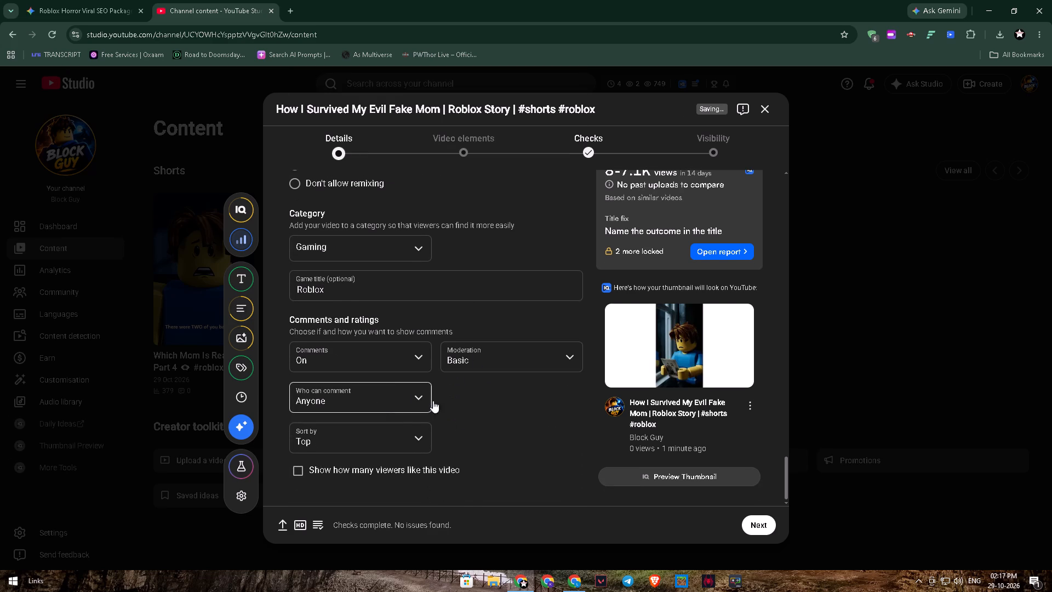
{"action": "left_click", "coordinate": [767, 528]}
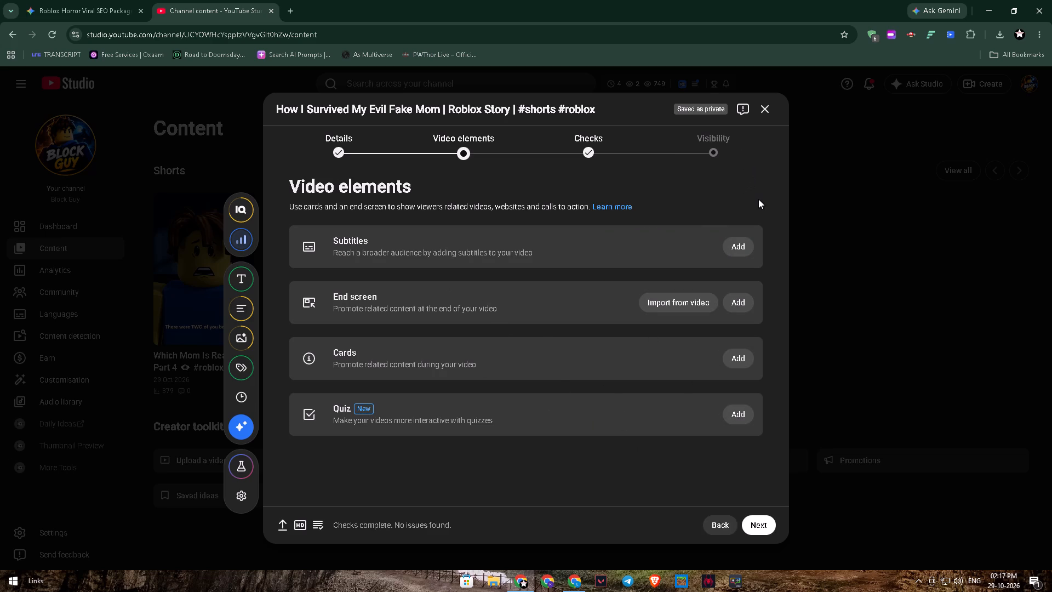
{"action": "left_click", "coordinate": [763, 115]}
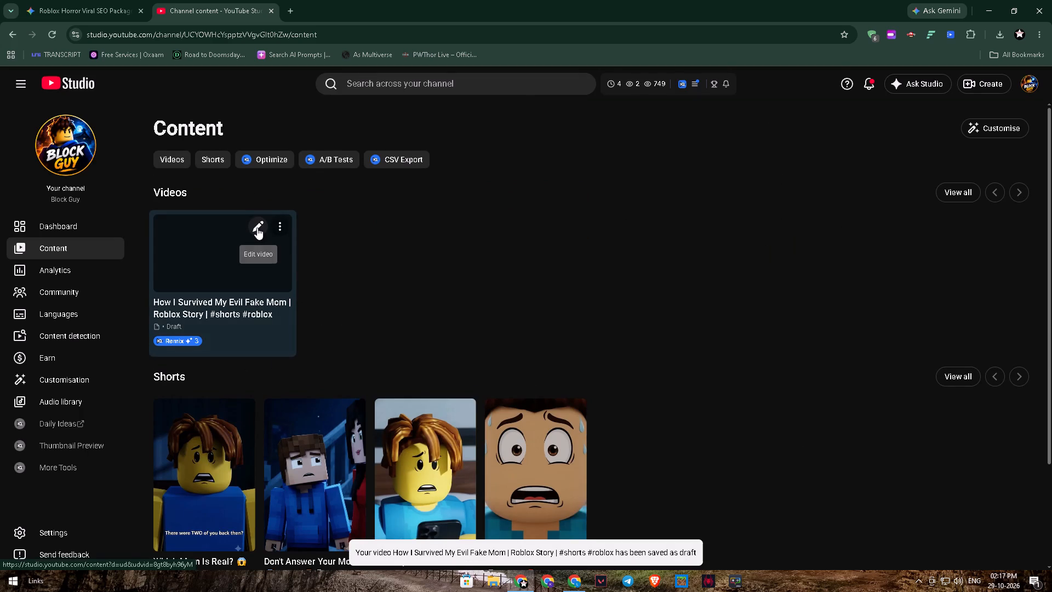
Reopen the "How I Survived My Evil Fake Mom" draft, copy its full title, and close it.
{"action": "left_click", "coordinate": [257, 227]}
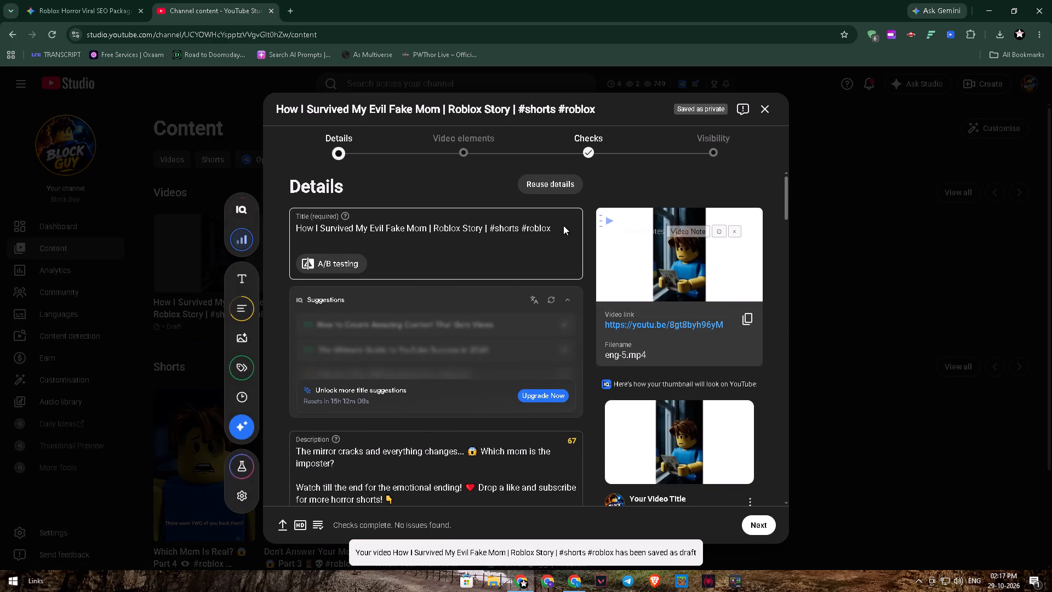
{"action": "left_click_drag", "start_coordinate": [563, 225], "coordinate": [397, 239]}
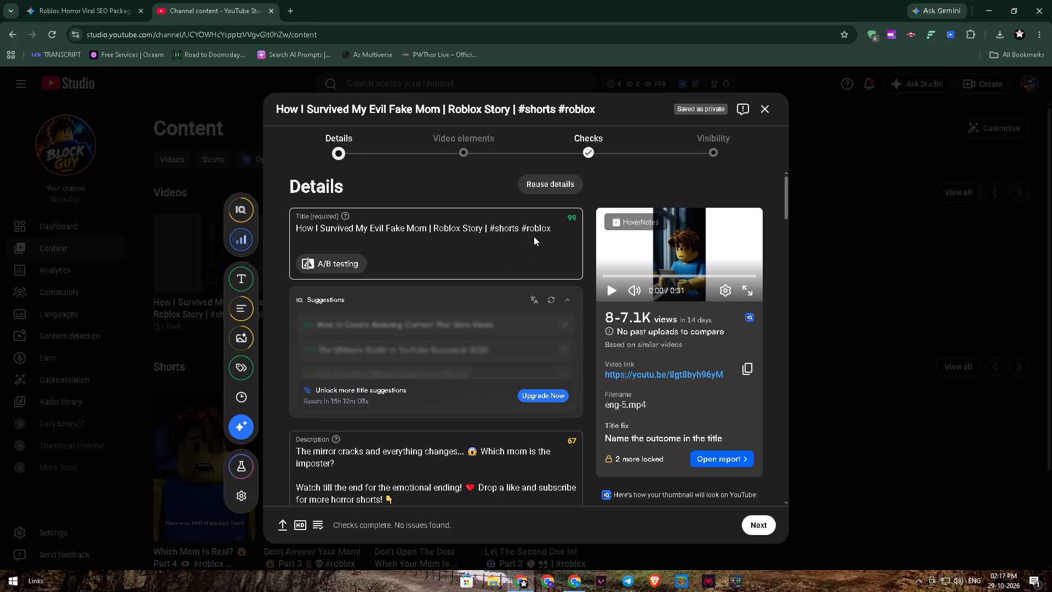
{"action": "left_click_drag", "start_coordinate": [553, 230], "coordinate": [502, 230]}
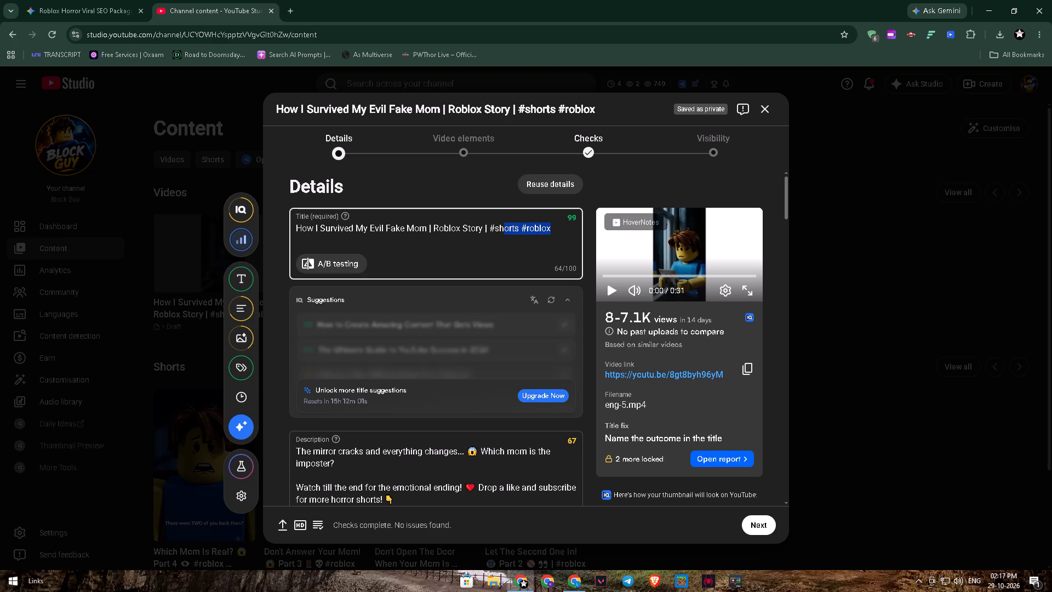
{"action": "left_click_drag", "start_coordinate": [502, 230], "coordinate": [288, 221]}
{"action": "key", "text": "ctrl+c"}
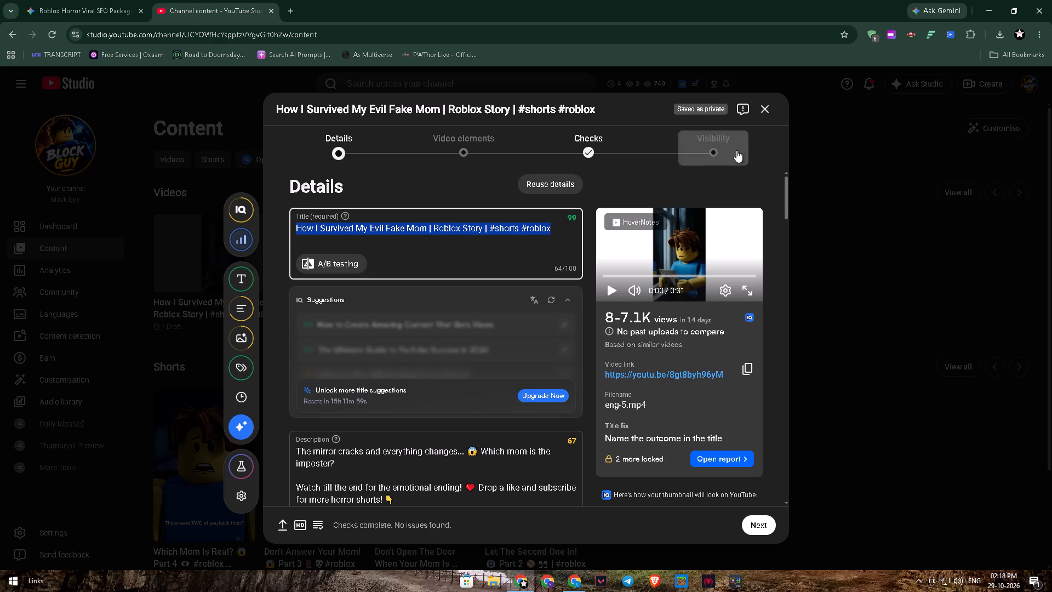
{"action": "left_click", "coordinate": [763, 115]}
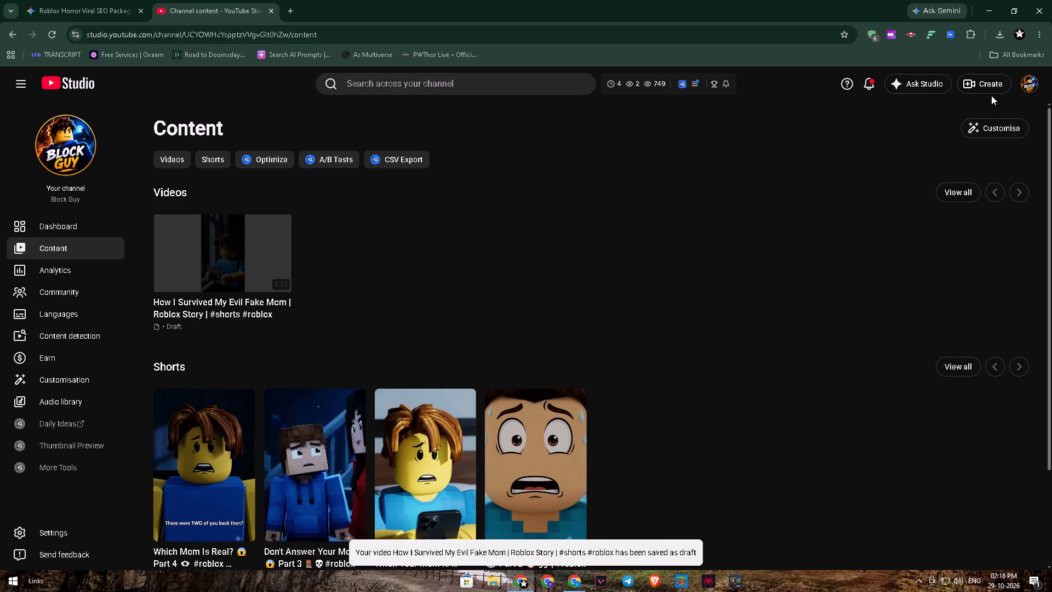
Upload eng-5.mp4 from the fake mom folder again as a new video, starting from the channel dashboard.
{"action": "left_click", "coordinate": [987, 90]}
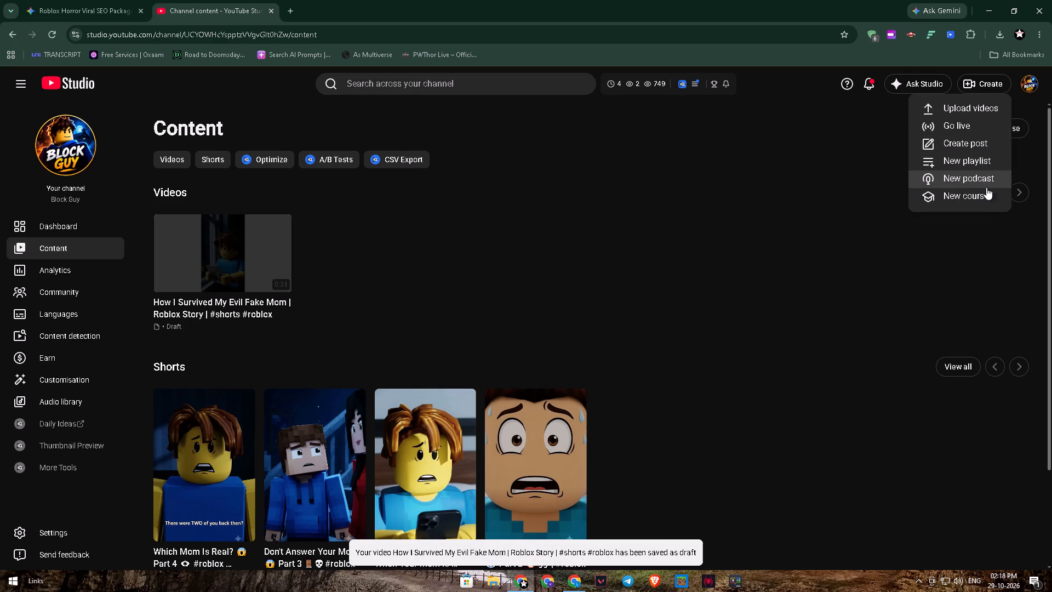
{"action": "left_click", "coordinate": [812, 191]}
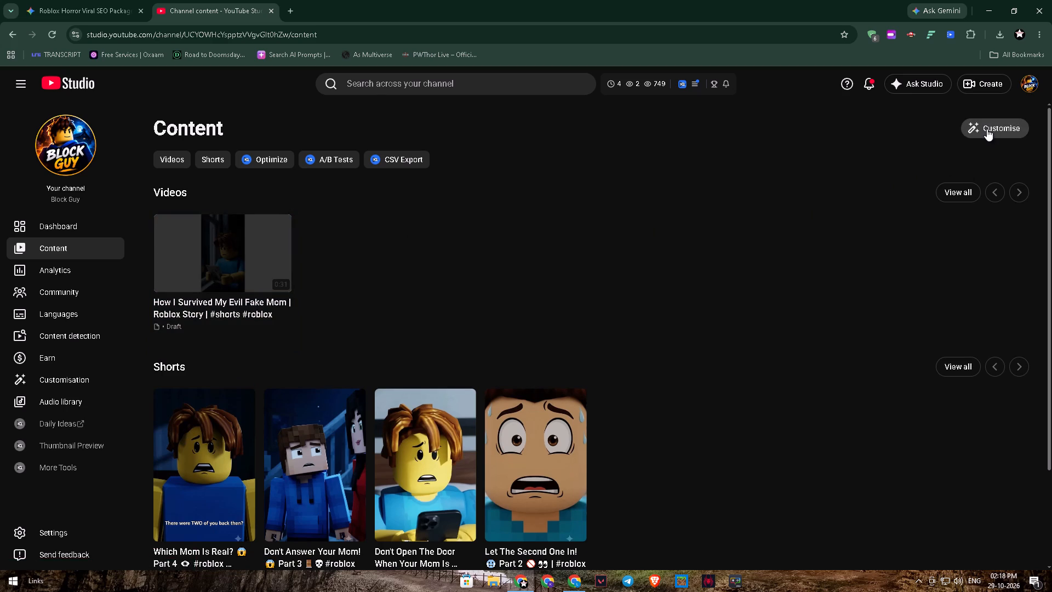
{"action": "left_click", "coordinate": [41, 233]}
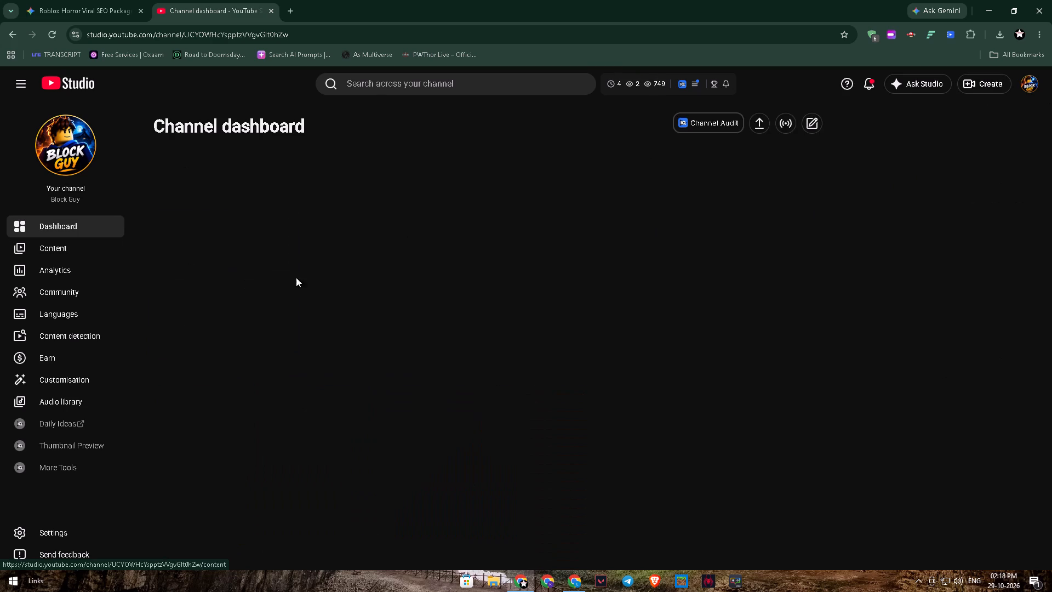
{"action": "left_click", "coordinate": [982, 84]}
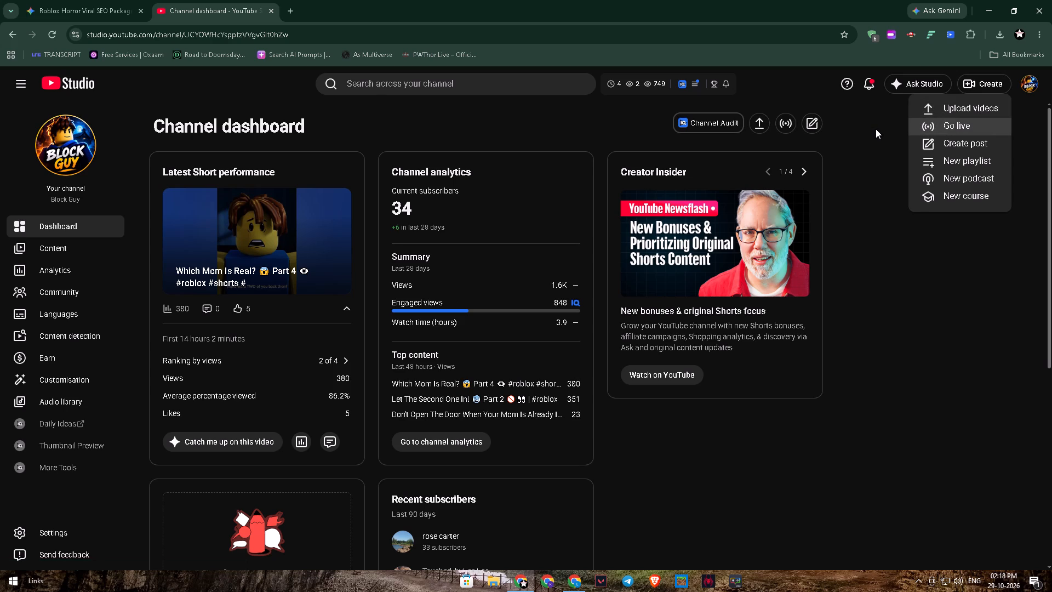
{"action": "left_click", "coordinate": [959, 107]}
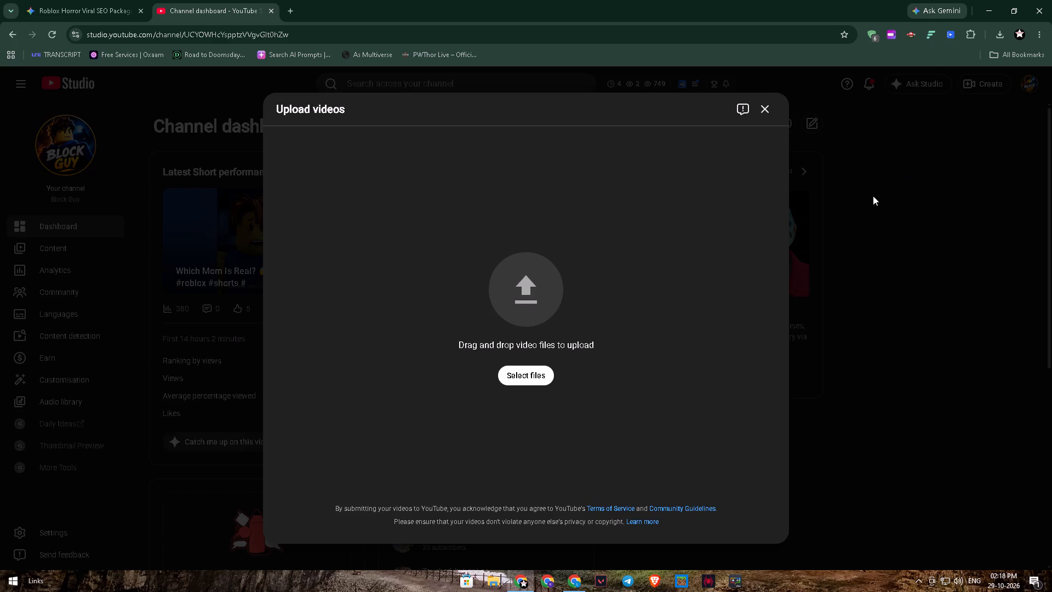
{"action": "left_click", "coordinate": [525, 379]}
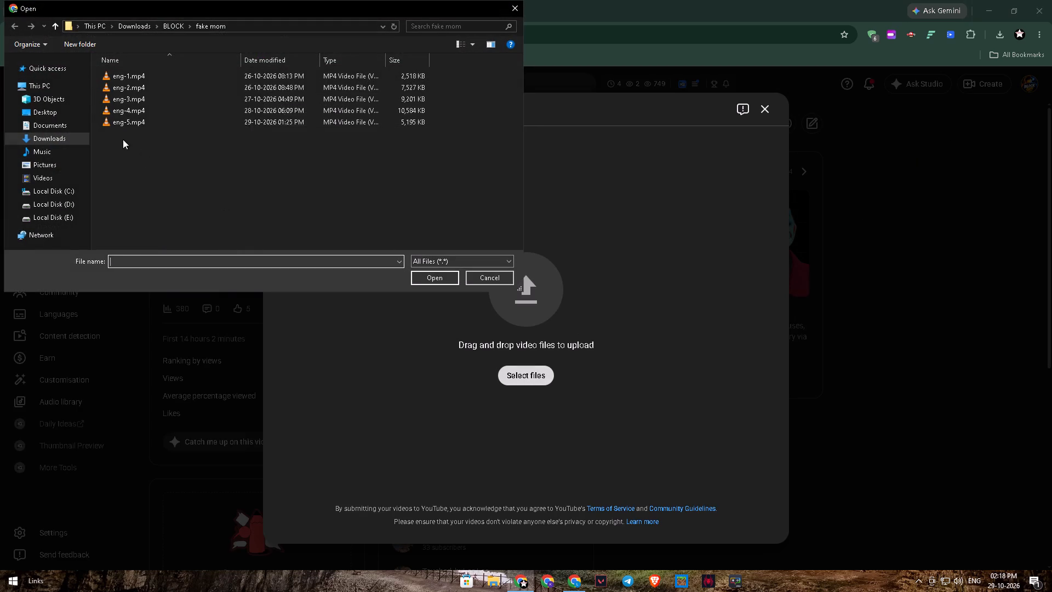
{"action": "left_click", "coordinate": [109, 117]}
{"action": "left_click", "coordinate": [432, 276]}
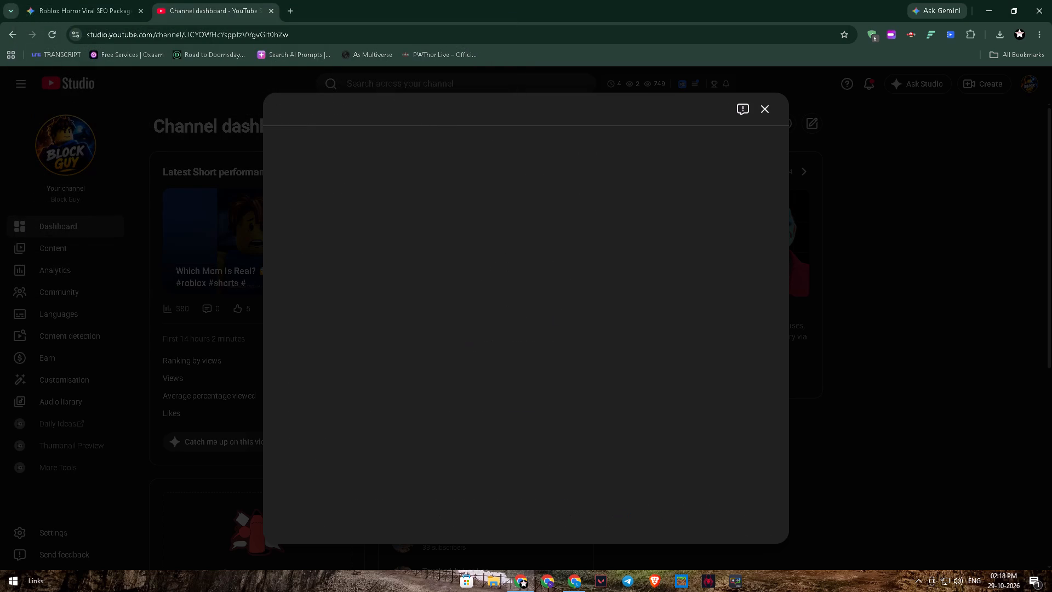
Look through the details form of the new eng 5 upload, and close it as a draft.
{"action": "scroll", "coordinate": [552, 314], "scroll_direction": "down", "scroll_amount": 1}
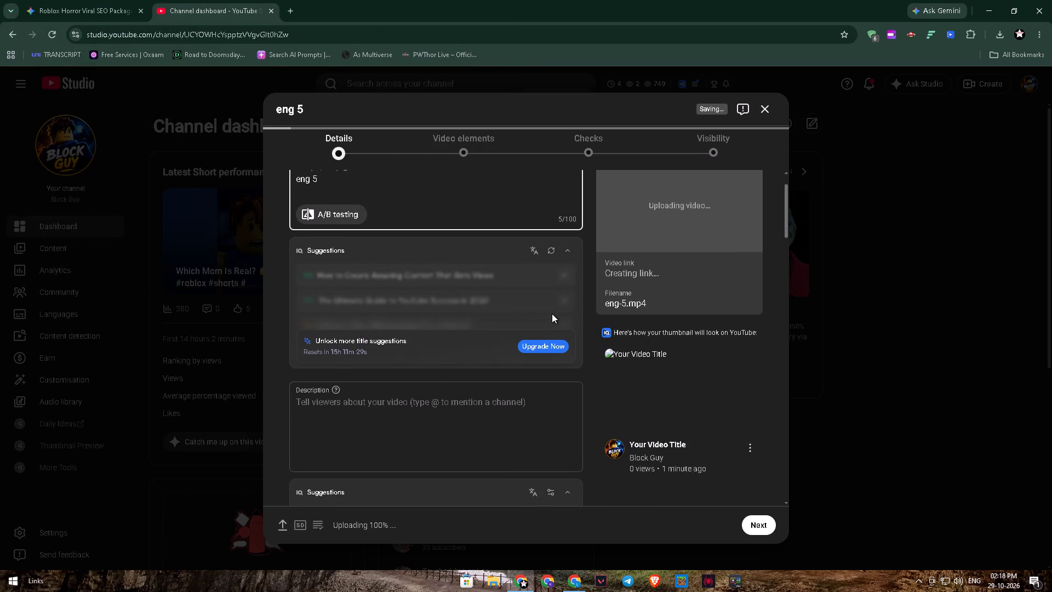
{"action": "scroll", "coordinate": [552, 314], "scroll_direction": "up", "scroll_amount": 4}
{"action": "scroll", "coordinate": [551, 311], "scroll_direction": "down", "scroll_amount": 8}
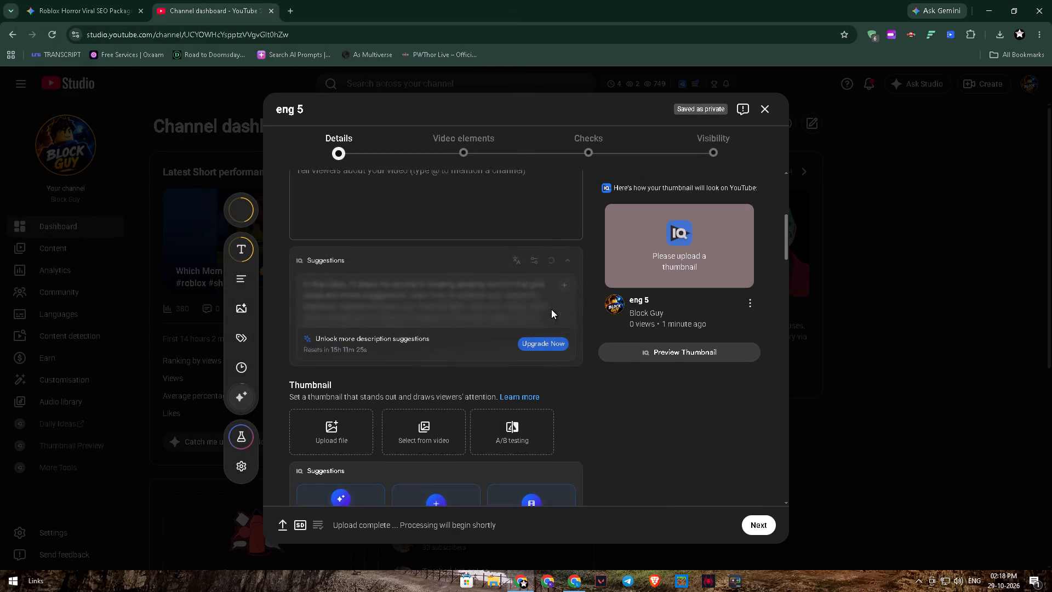
{"action": "scroll", "coordinate": [482, 302], "scroll_direction": "down", "scroll_amount": 4}
{"action": "scroll", "coordinate": [527, 306], "scroll_direction": "down", "scroll_amount": 7}
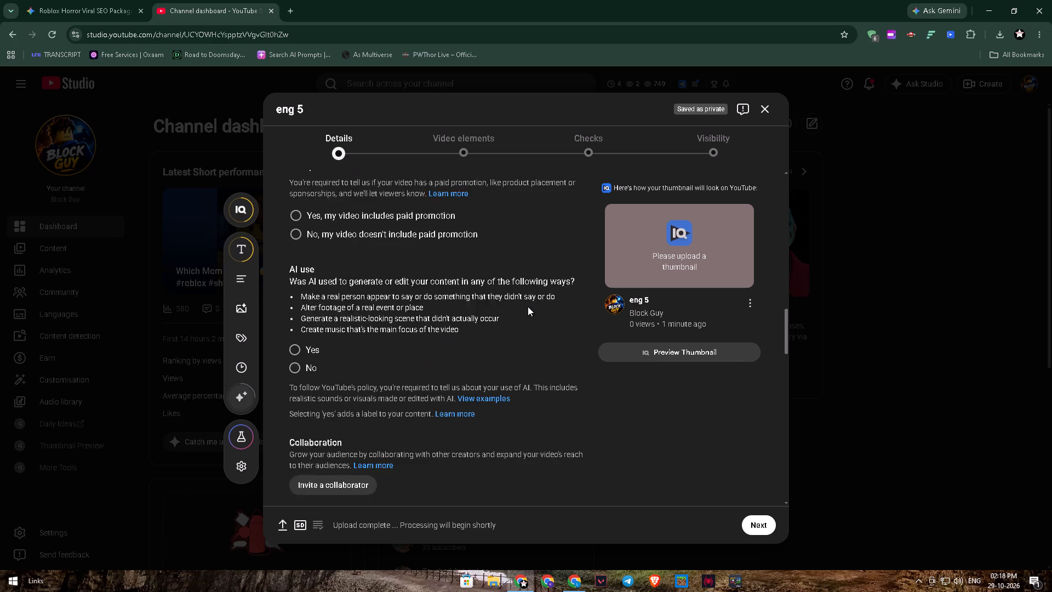
{"action": "scroll", "coordinate": [528, 306], "scroll_direction": "down", "scroll_amount": 14}
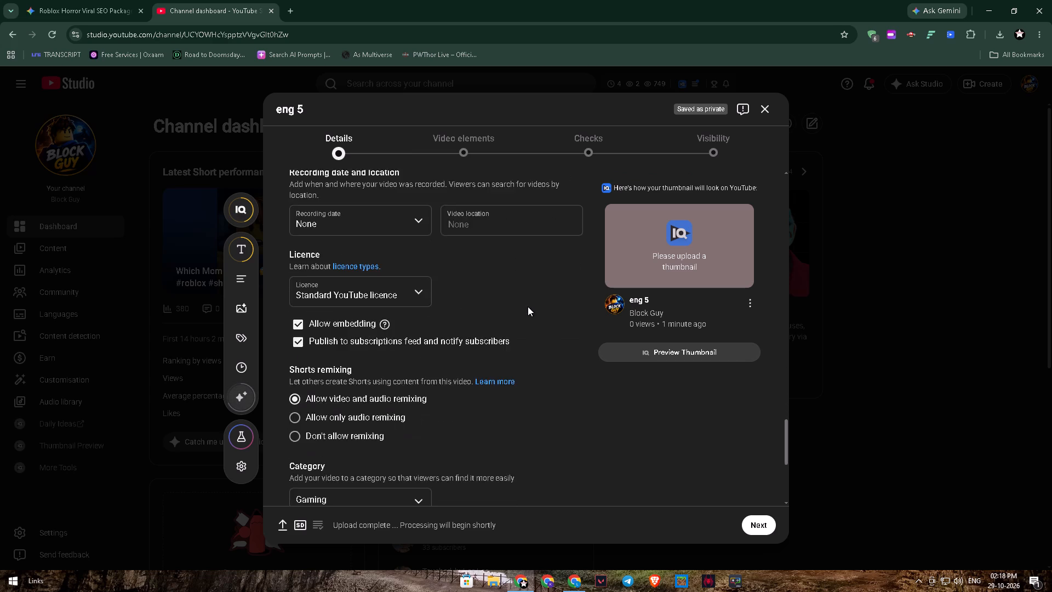
{"action": "scroll", "coordinate": [528, 306], "scroll_direction": "down", "scroll_amount": 13}
{"action": "scroll", "coordinate": [619, 298], "scroll_direction": "up", "scroll_amount": 5}
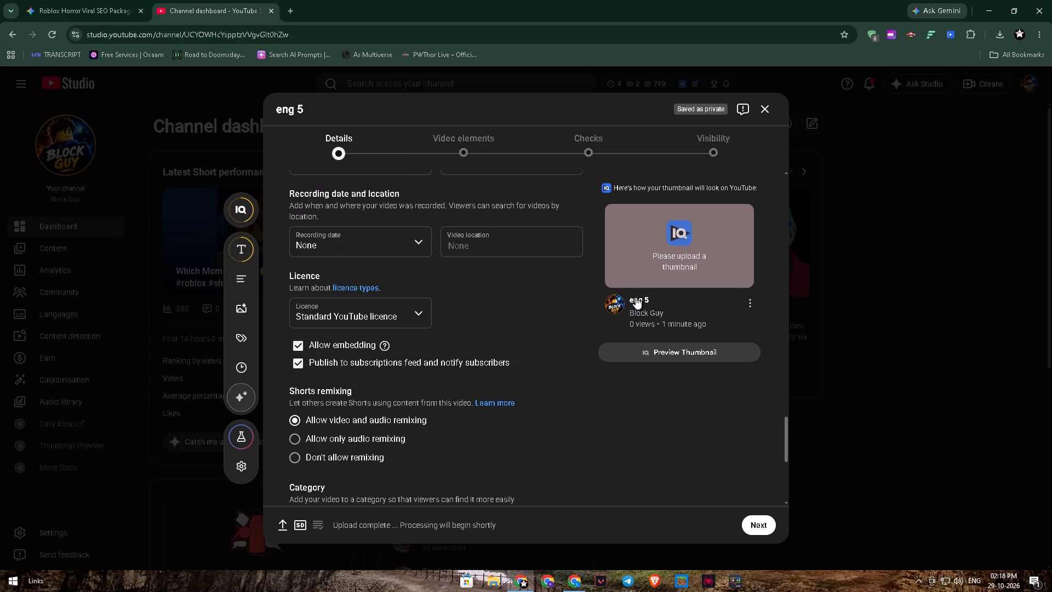
{"action": "scroll", "coordinate": [636, 297], "scroll_direction": "up", "scroll_amount": 19}
{"action": "scroll", "coordinate": [641, 296], "scroll_direction": "up", "scroll_amount": 5}
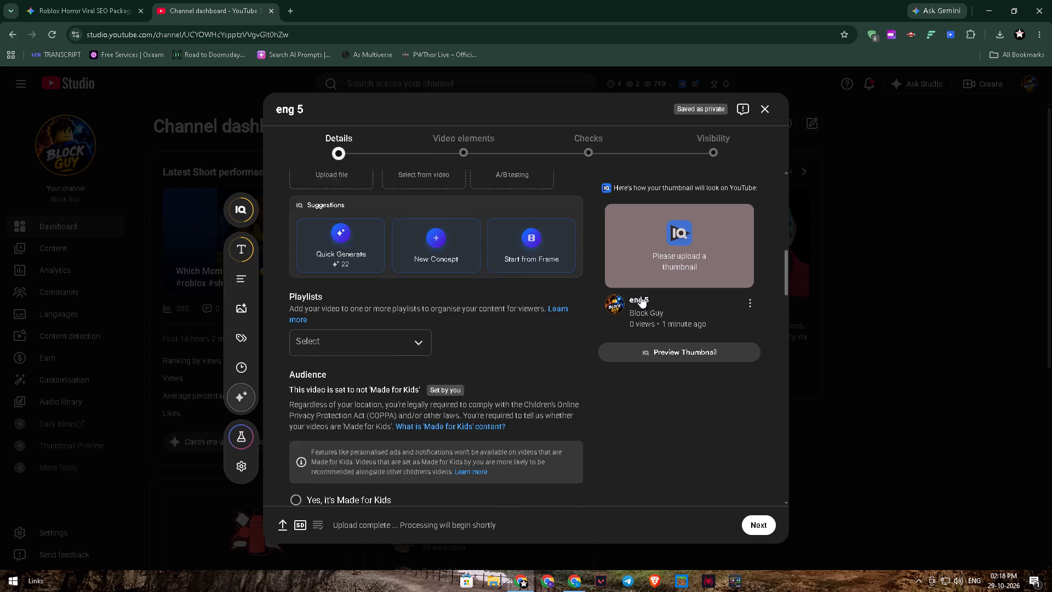
{"action": "scroll", "coordinate": [641, 296], "scroll_direction": "up", "scroll_amount": 12}
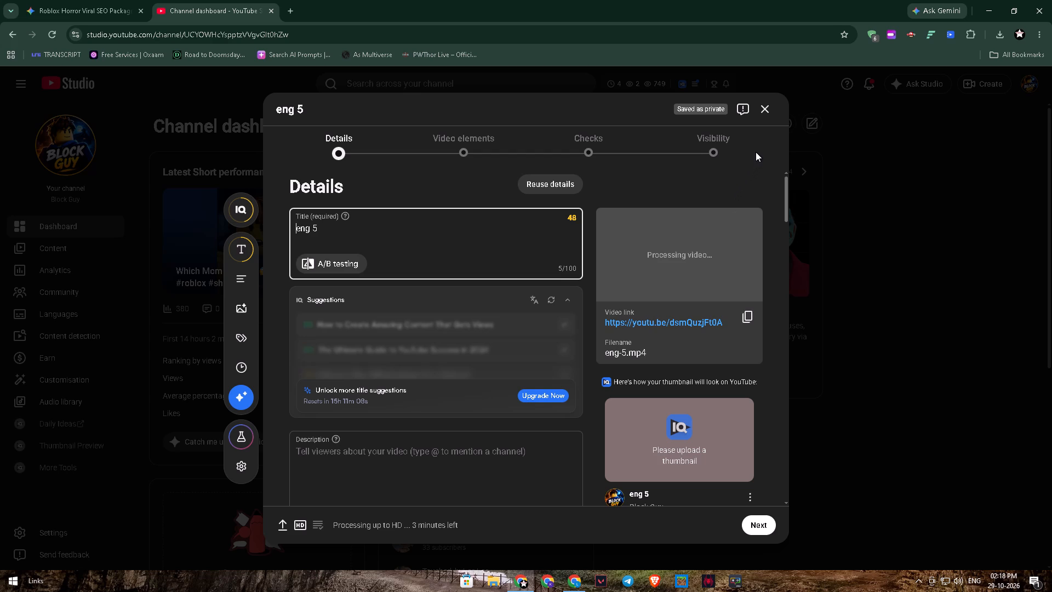
{"action": "left_click", "coordinate": [768, 112]}
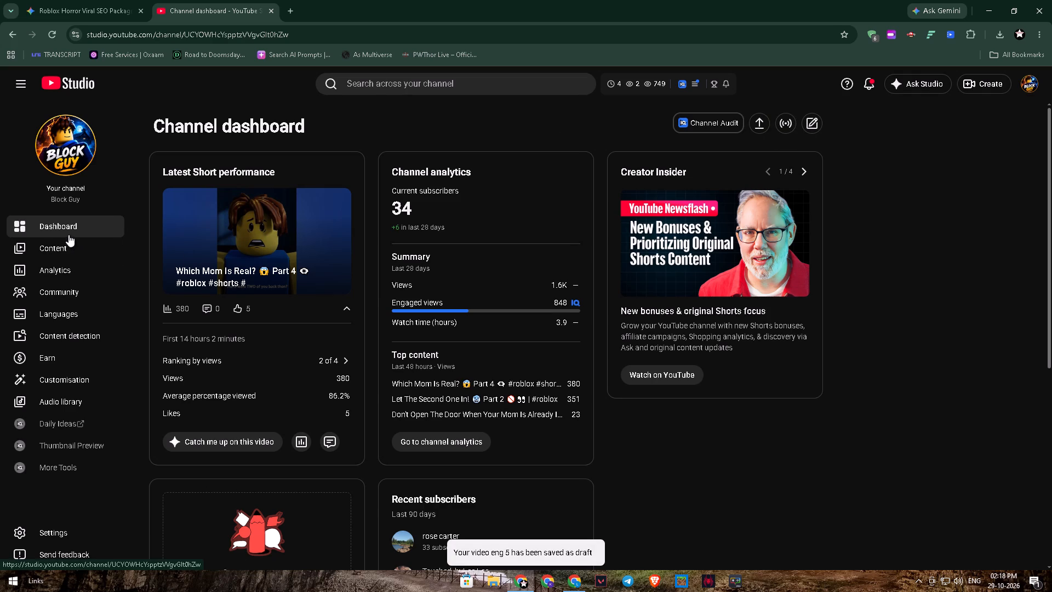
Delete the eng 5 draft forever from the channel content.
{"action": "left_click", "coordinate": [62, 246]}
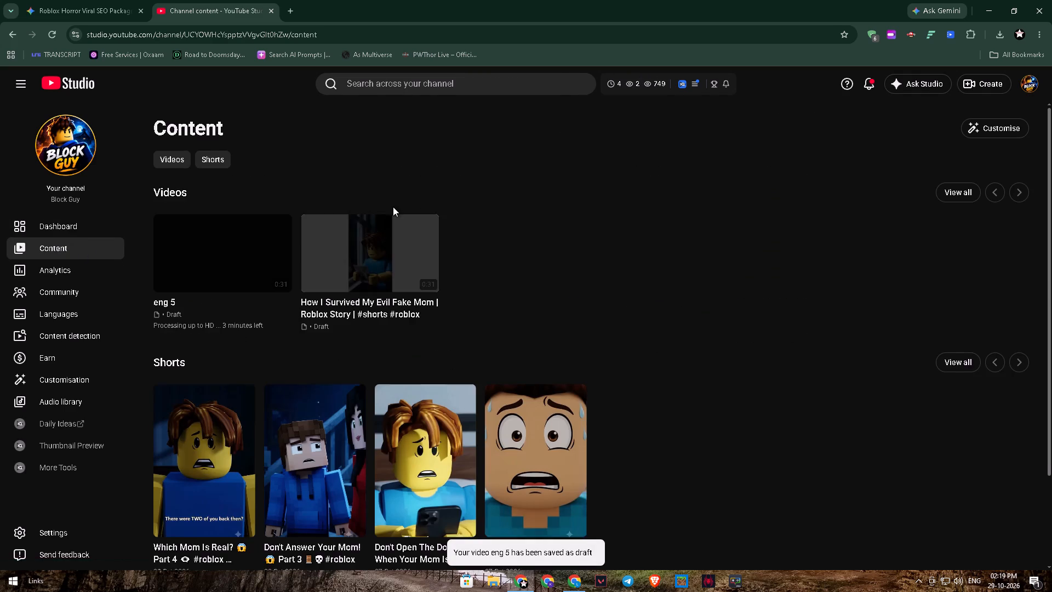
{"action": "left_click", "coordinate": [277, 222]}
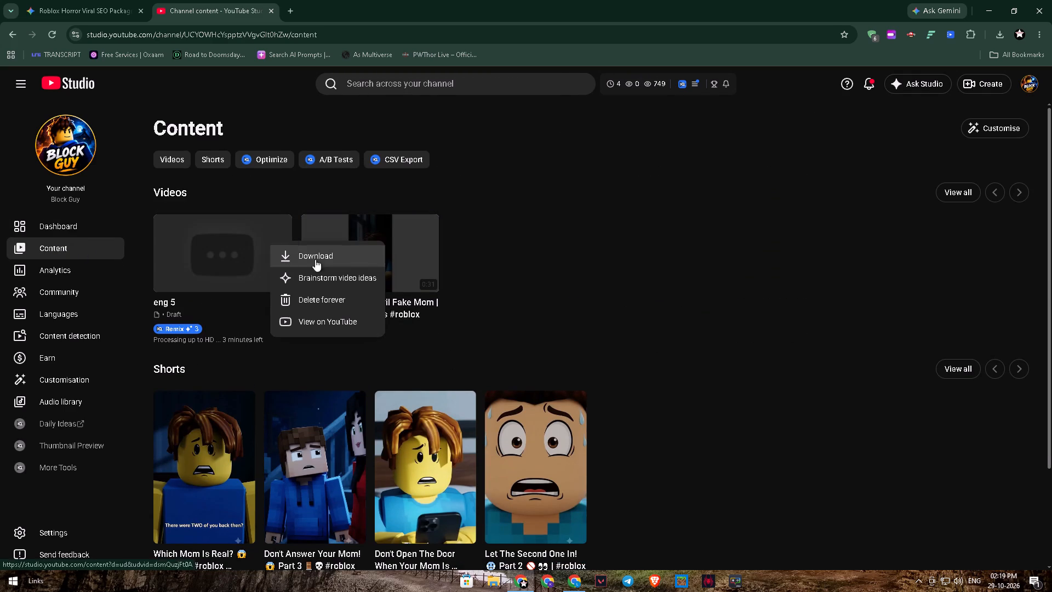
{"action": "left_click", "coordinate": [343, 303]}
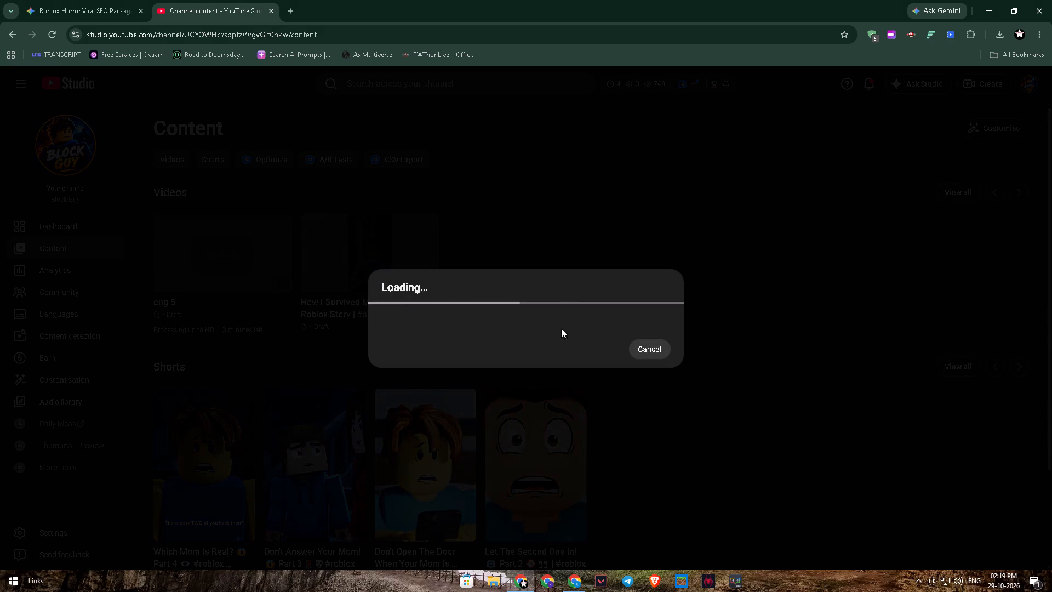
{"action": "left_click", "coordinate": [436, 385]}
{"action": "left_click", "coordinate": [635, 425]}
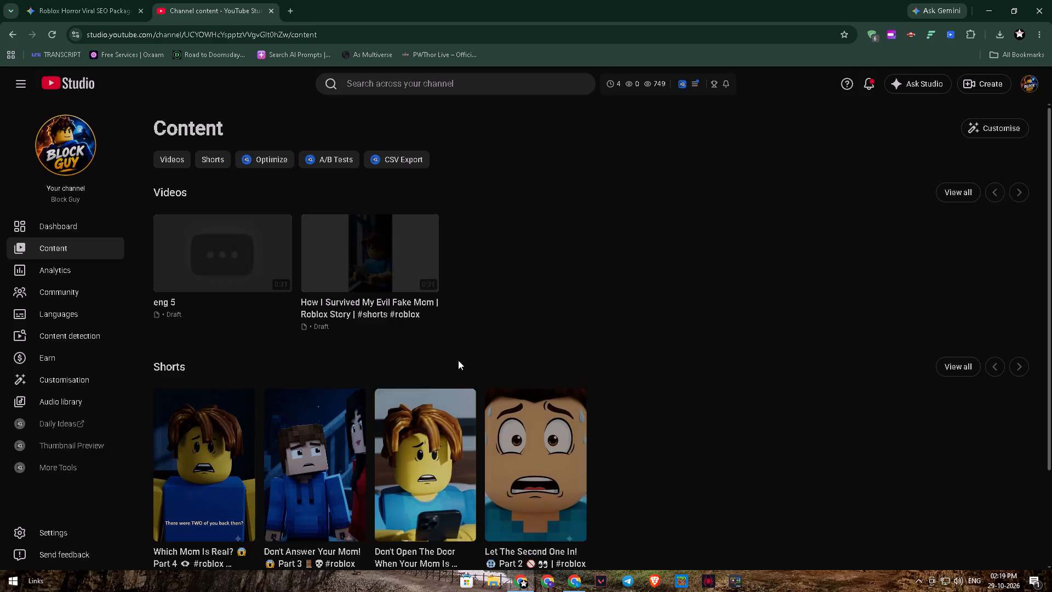
Delete the "How I Survived My Evil Fake Mom" draft forever from the channel content.
{"action": "left_click", "coordinate": [433, 228]}
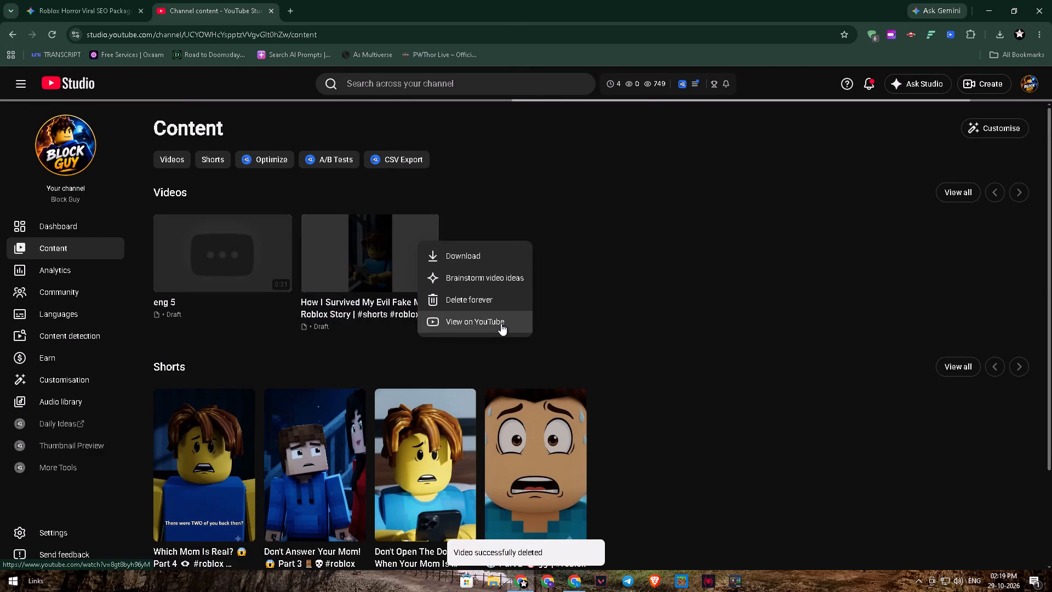
{"action": "left_click", "coordinate": [492, 300]}
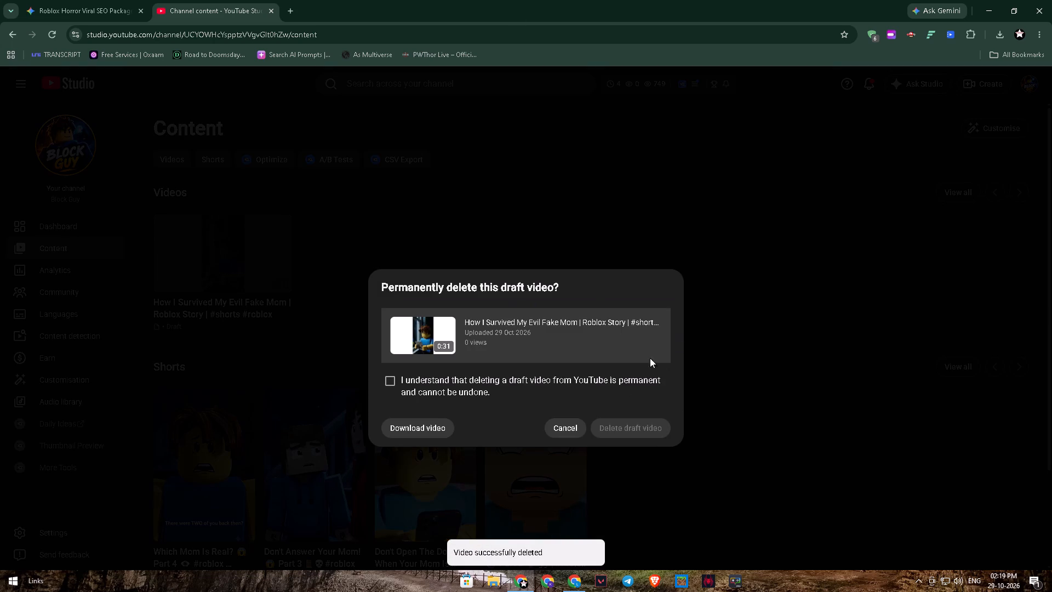
{"action": "left_click", "coordinate": [525, 383]}
{"action": "left_click", "coordinate": [622, 438]}
{"action": "left_click", "coordinate": [624, 425]}
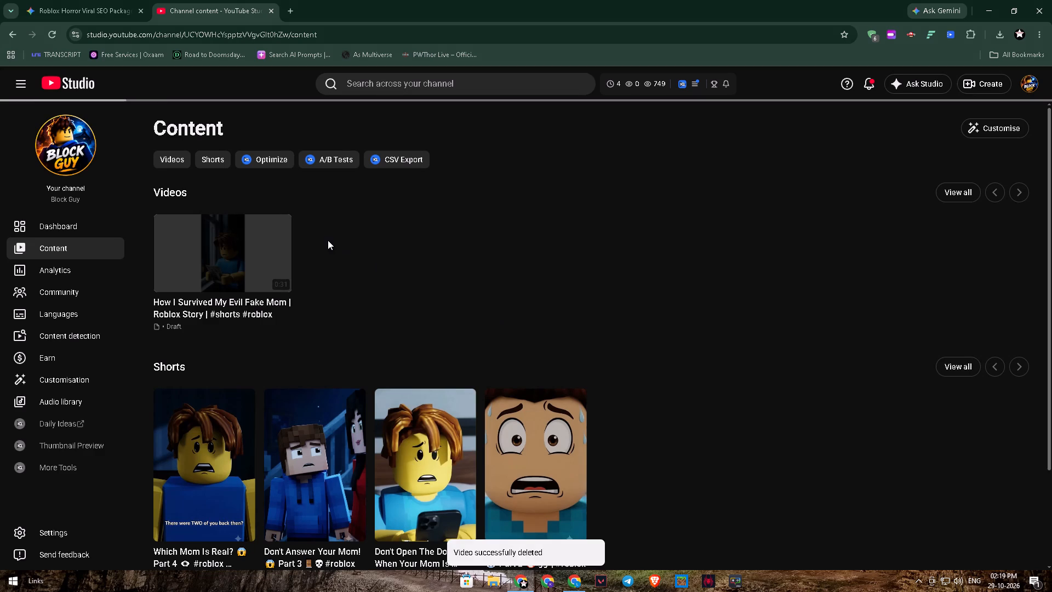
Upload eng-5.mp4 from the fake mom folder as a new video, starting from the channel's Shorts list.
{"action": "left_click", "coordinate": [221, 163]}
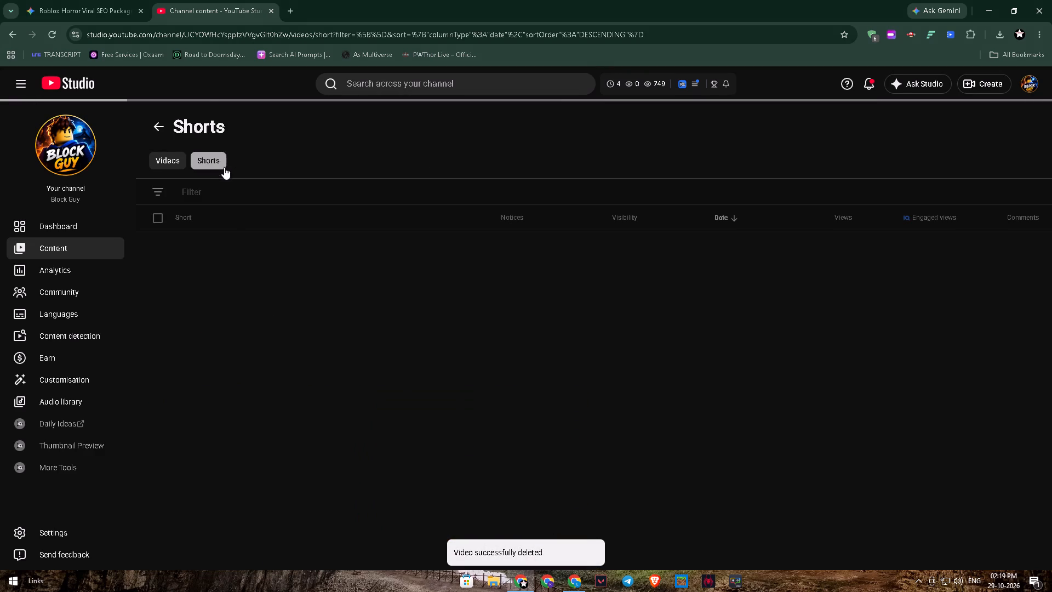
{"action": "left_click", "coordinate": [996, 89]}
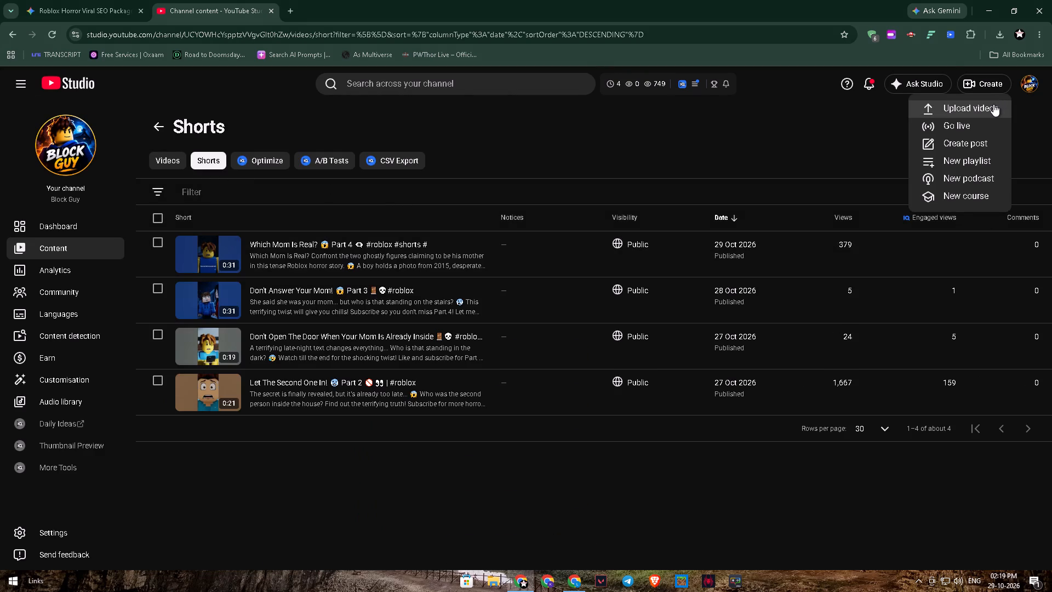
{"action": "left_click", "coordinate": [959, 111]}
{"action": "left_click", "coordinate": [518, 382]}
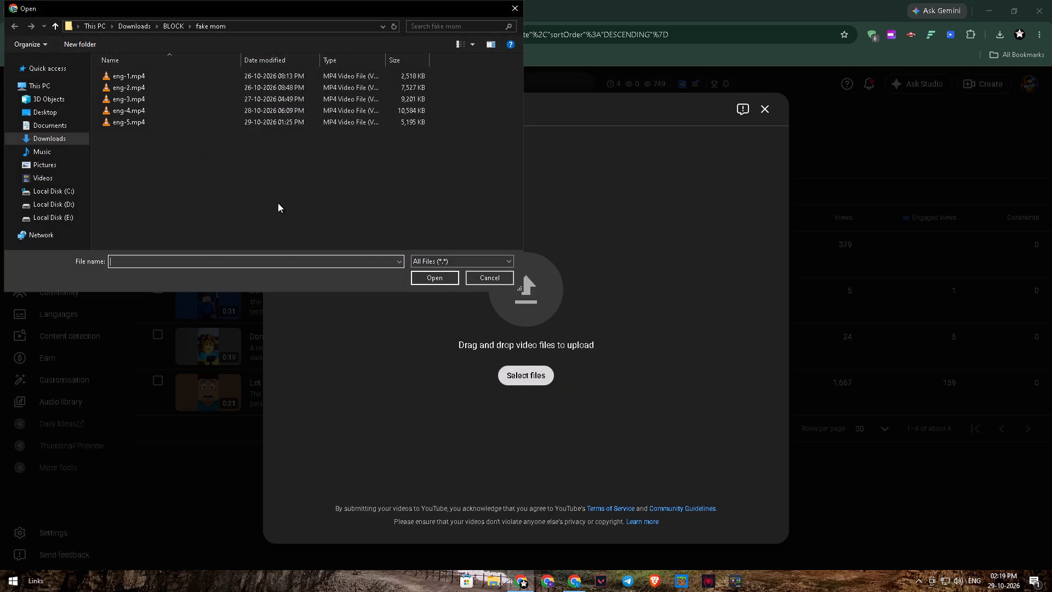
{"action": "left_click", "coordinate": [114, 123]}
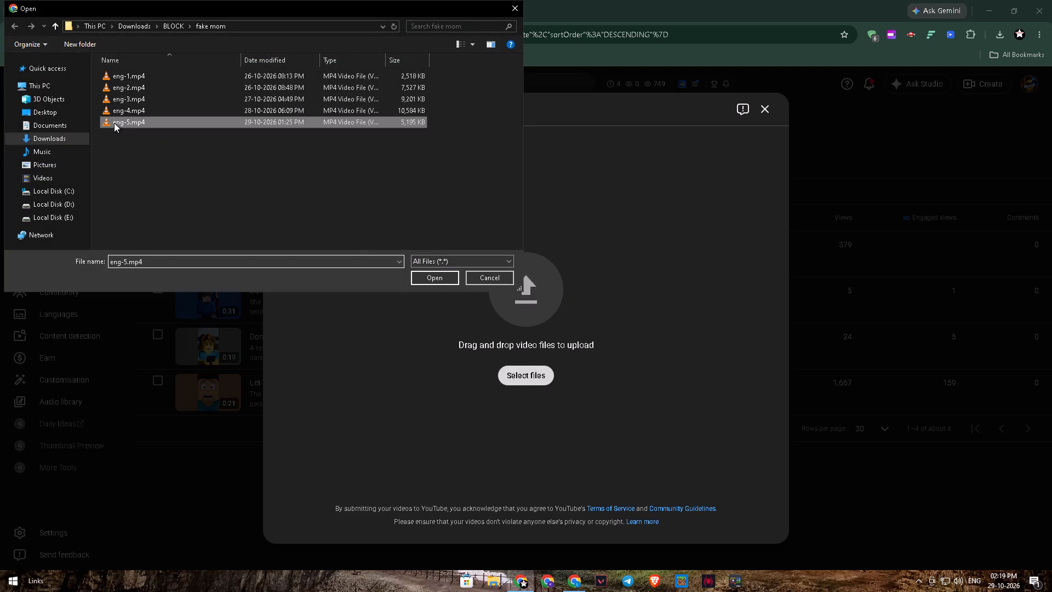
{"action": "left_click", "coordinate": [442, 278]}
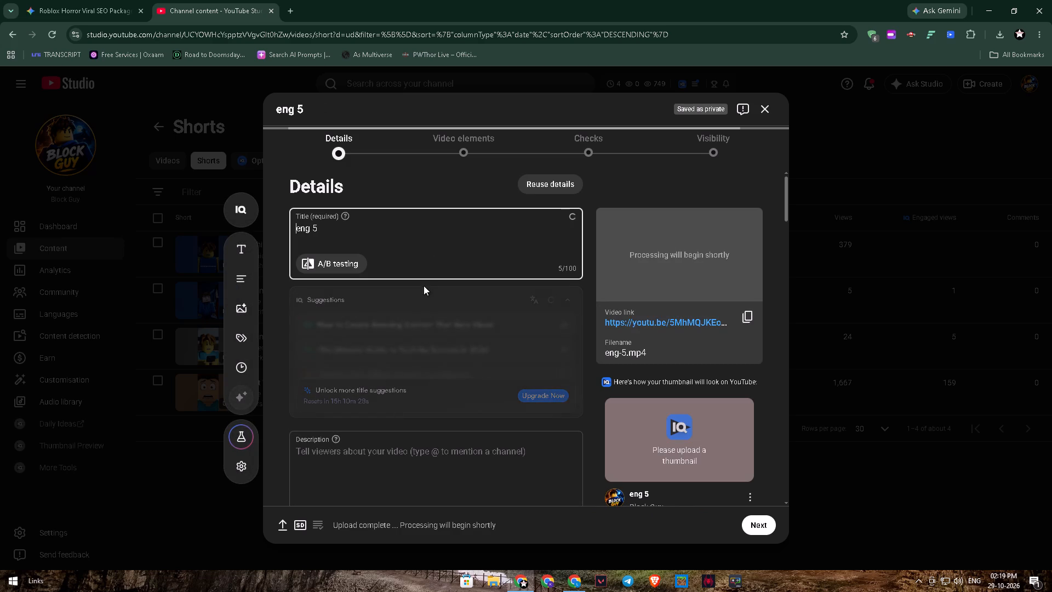
Look at the card types offered in the video elements of the eng 5 upload, and discard the cards editor.
{"action": "left_click", "coordinate": [468, 154]}
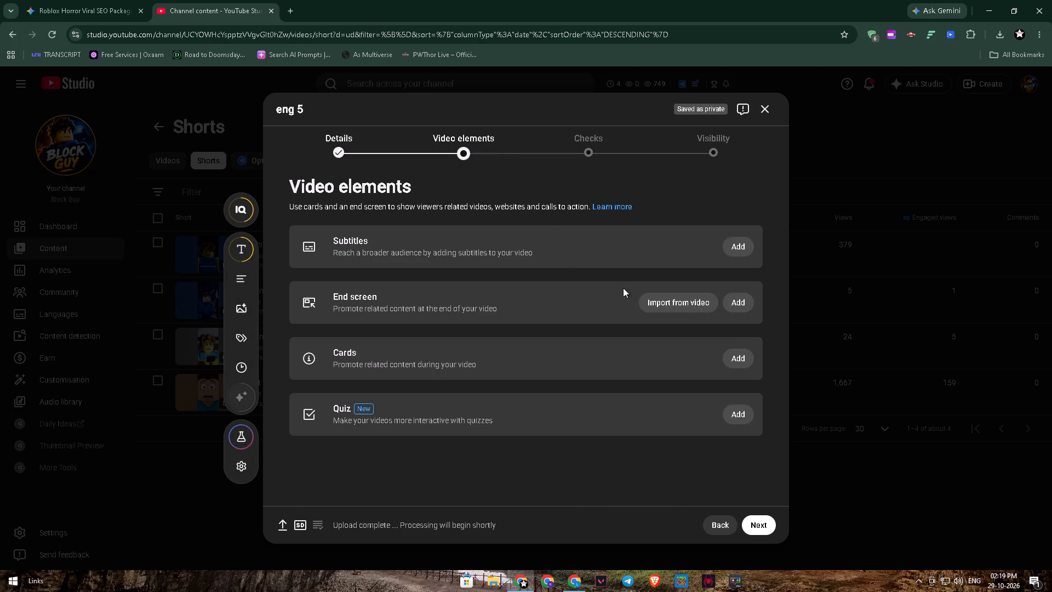
{"action": "left_click", "coordinate": [736, 370]}
{"action": "left_click", "coordinate": [736, 365]}
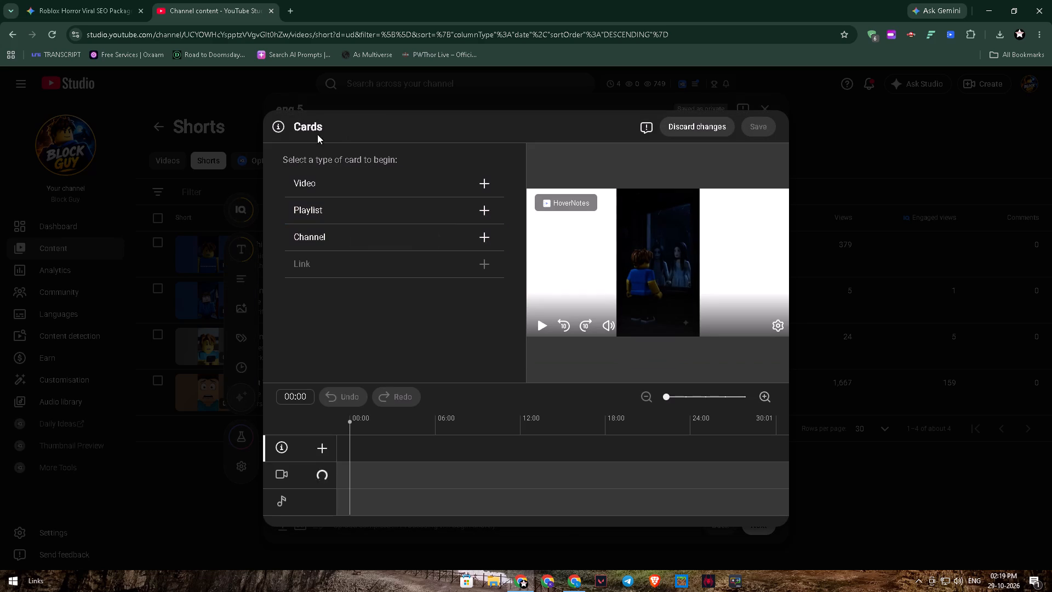
{"action": "left_click", "coordinate": [728, 128]}
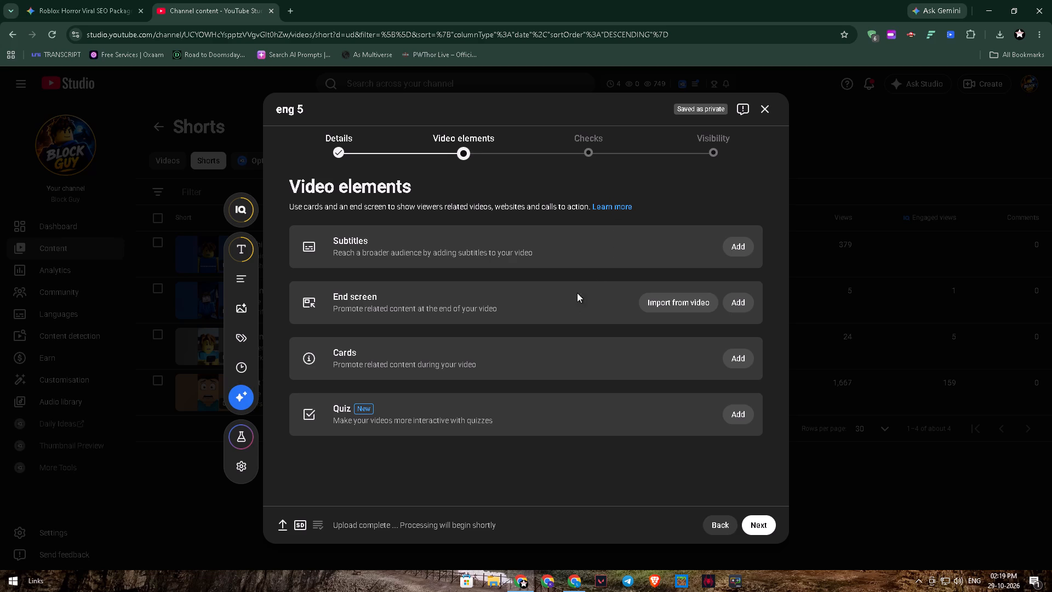
Look through the upload stages and the details form of eng 5, and close it as a draft.
{"action": "left_click", "coordinate": [590, 160]}
{"action": "left_click", "coordinate": [476, 155]}
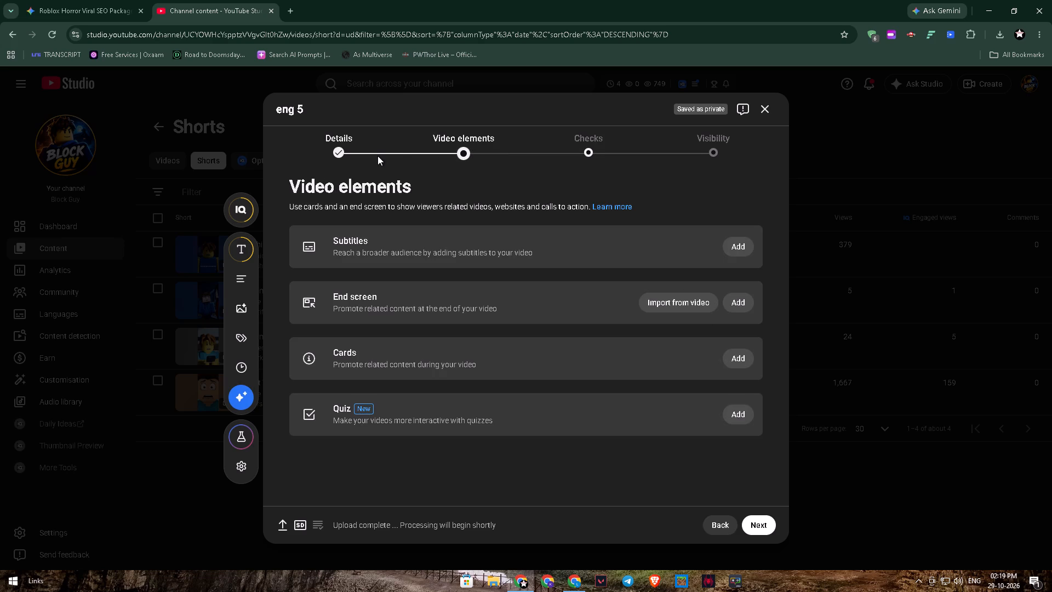
{"action": "left_click", "coordinate": [378, 156]}
{"action": "left_click", "coordinate": [333, 149]}
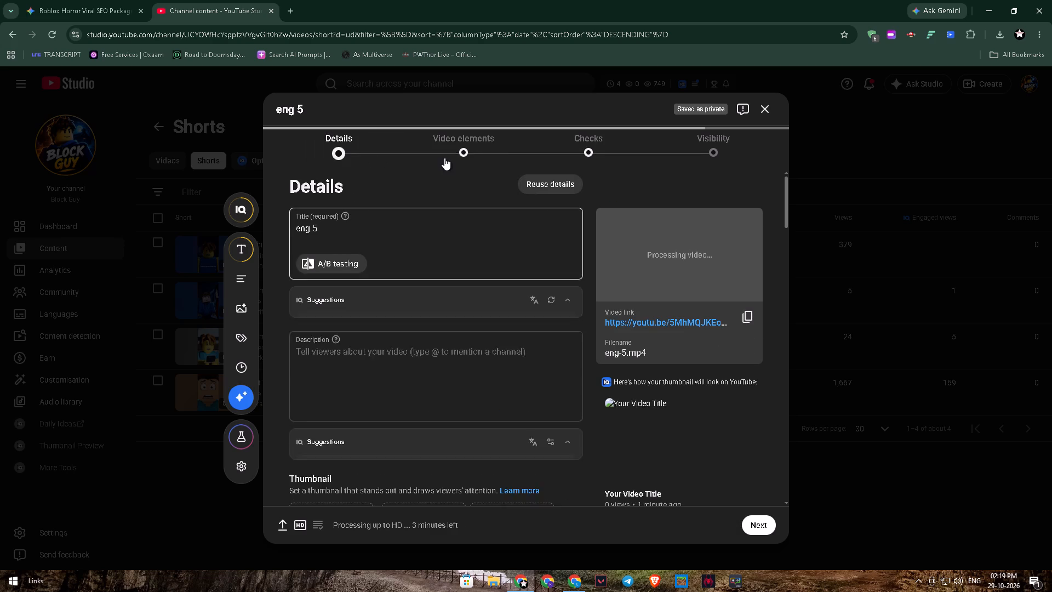
{"action": "left_click", "coordinate": [459, 158]}
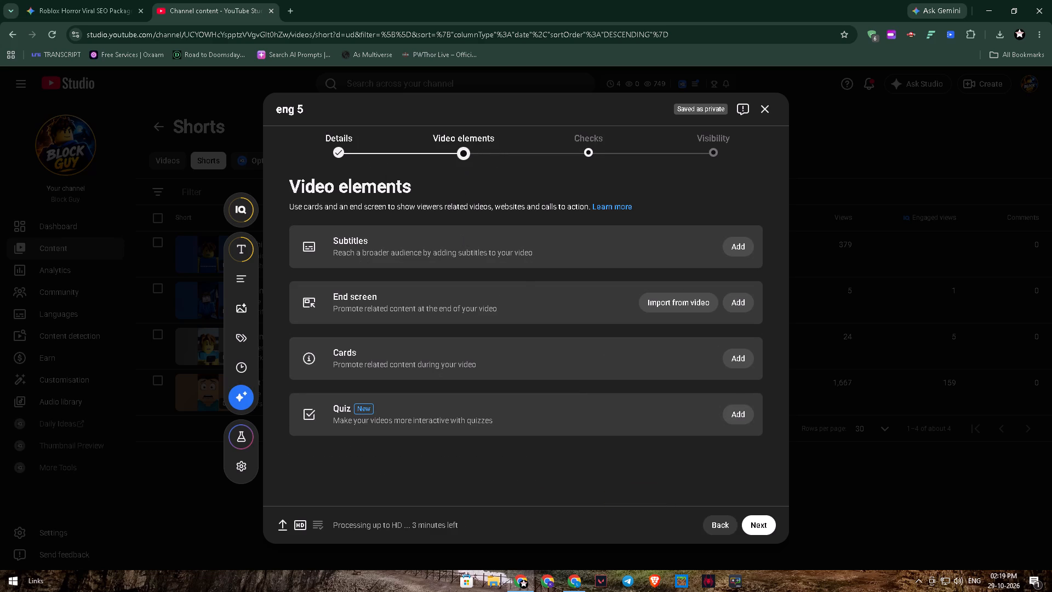
{"action": "left_click", "coordinate": [348, 155]}
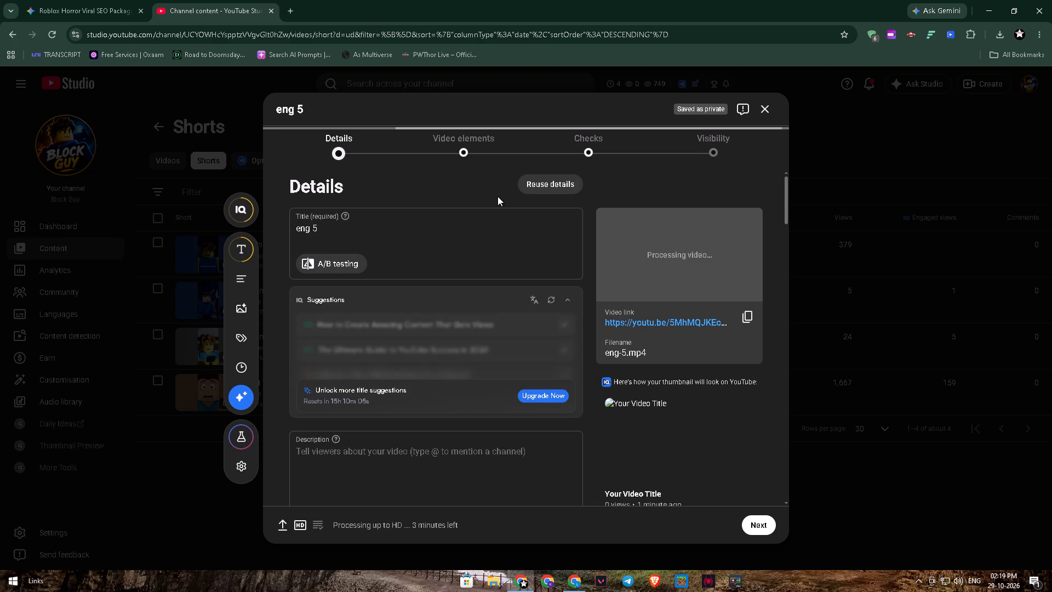
{"action": "scroll", "coordinate": [482, 323], "scroll_direction": "down", "scroll_amount": 2}
{"action": "scroll", "coordinate": [483, 325], "scroll_direction": "up", "scroll_amount": 2}
{"action": "scroll", "coordinate": [483, 325], "scroll_direction": "down", "scroll_amount": 4}
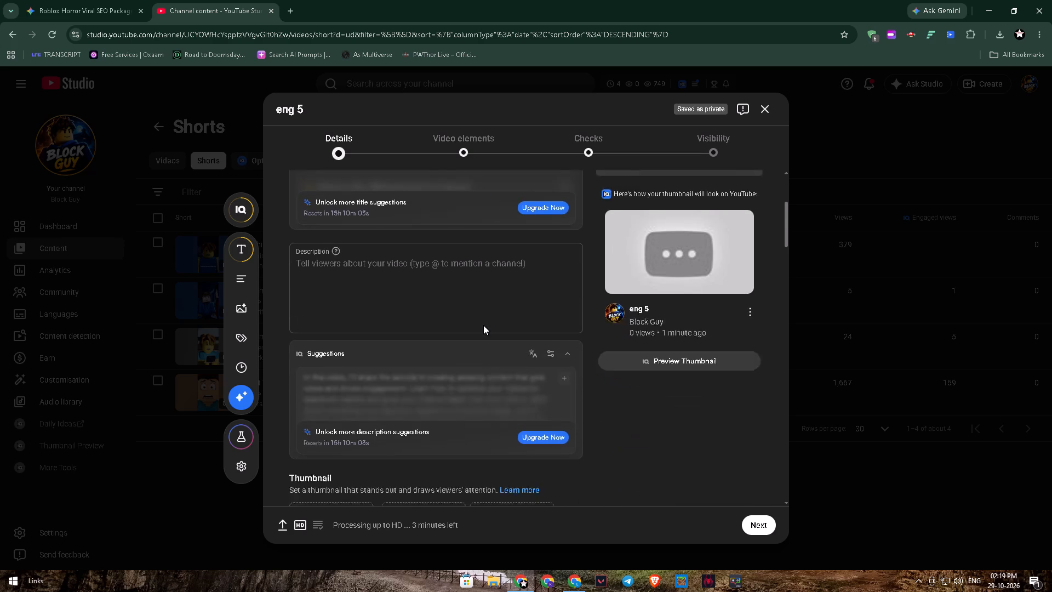
{"action": "scroll", "coordinate": [483, 325], "scroll_direction": "down", "scroll_amount": 3}
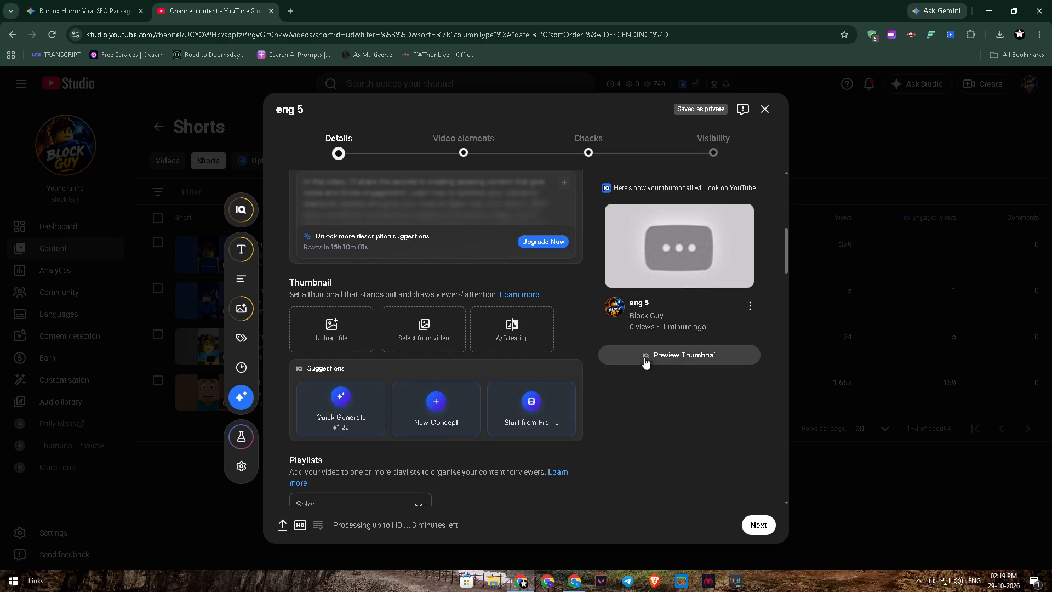
{"action": "scroll", "coordinate": [645, 379], "scroll_direction": "down", "scroll_amount": 7}
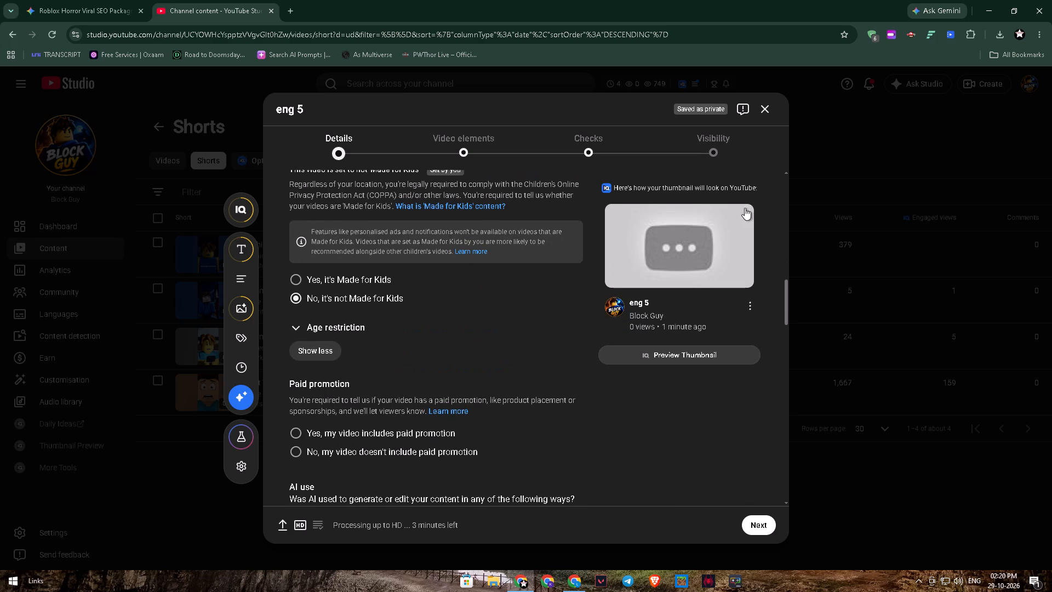
{"action": "left_click", "coordinate": [767, 107]}
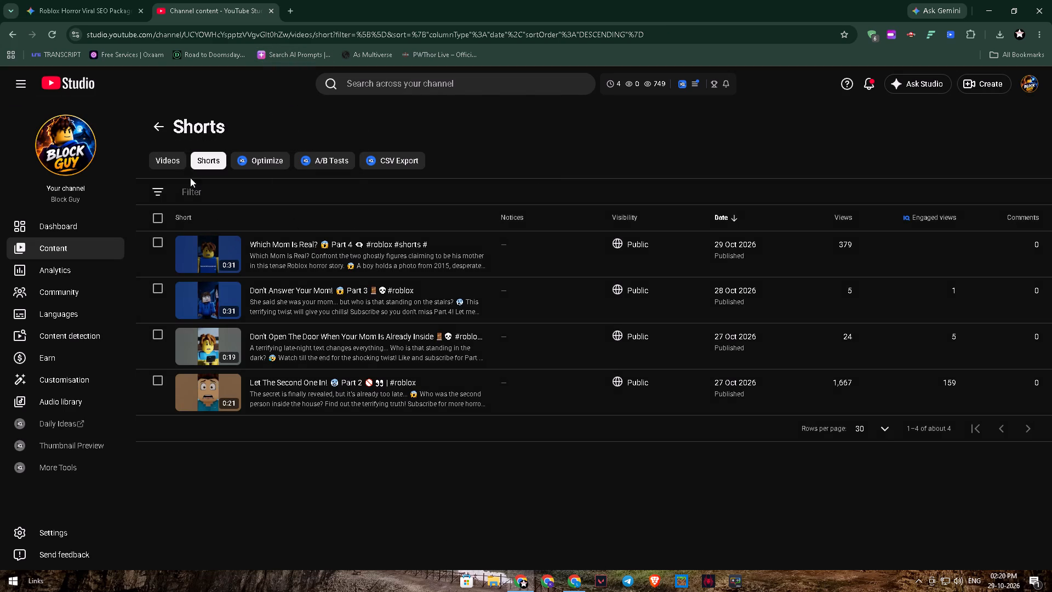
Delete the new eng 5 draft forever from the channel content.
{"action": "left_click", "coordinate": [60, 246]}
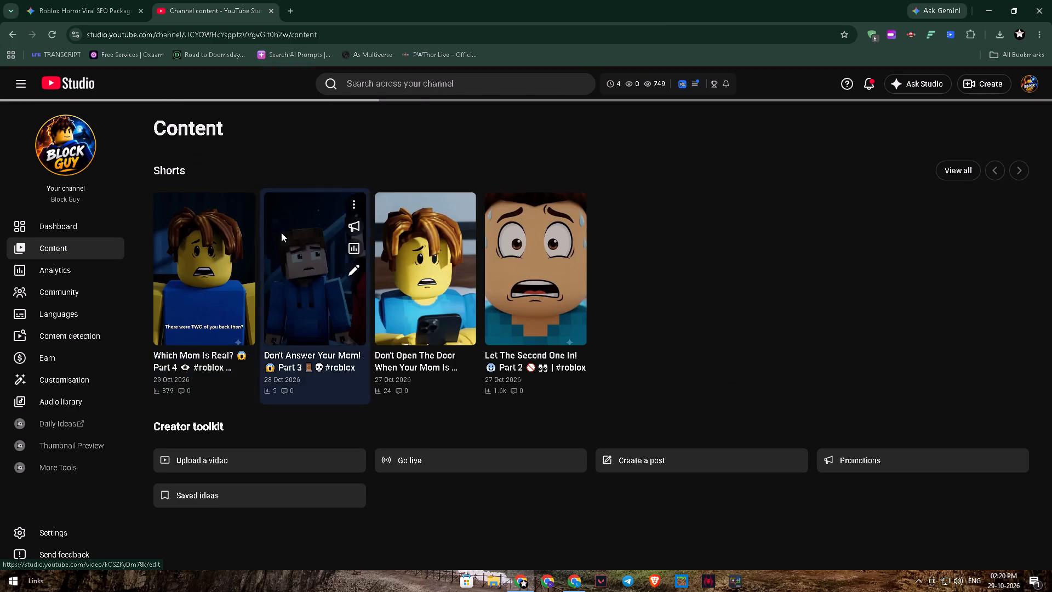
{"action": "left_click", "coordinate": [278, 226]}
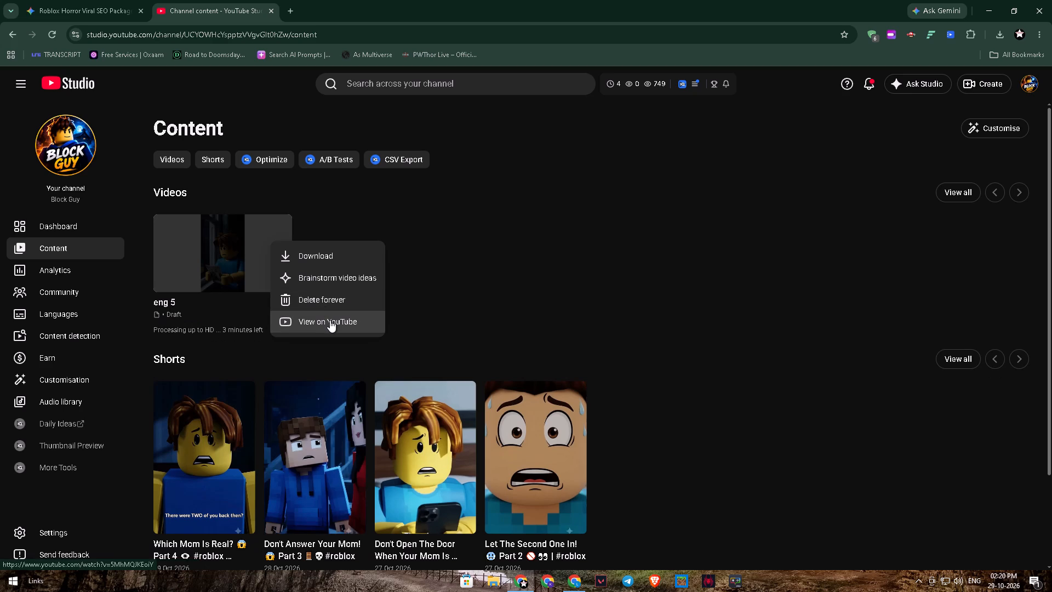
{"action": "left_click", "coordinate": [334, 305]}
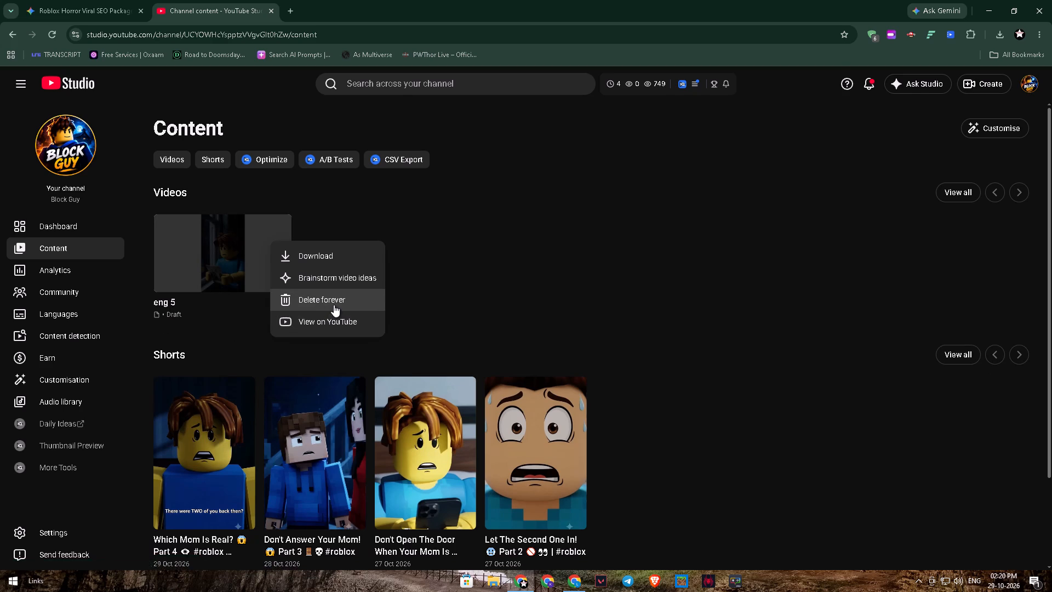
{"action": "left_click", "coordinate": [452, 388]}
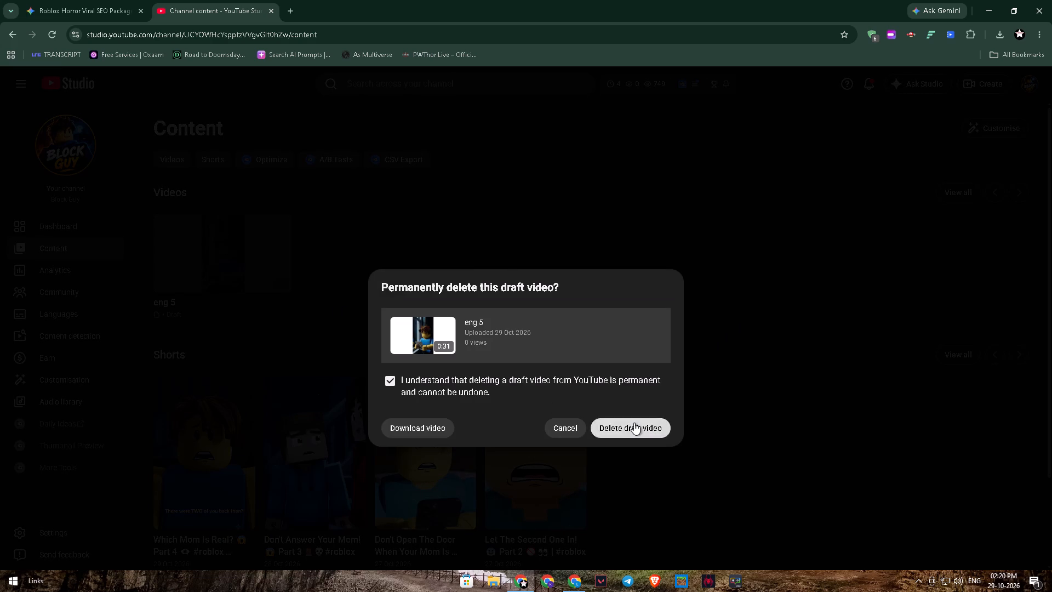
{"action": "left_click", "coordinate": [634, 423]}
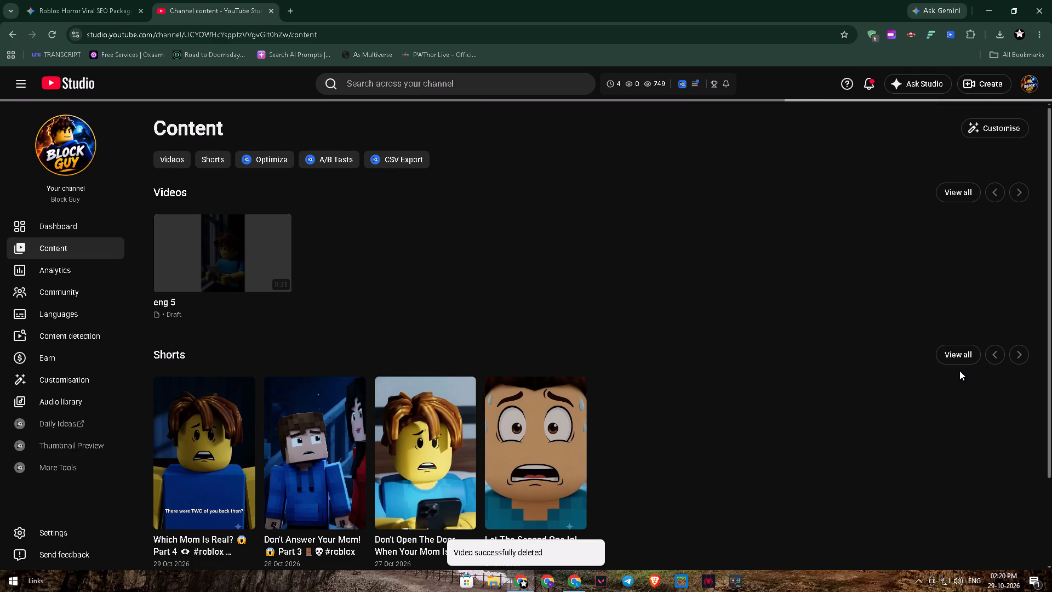
Open the full list of the channel's Shorts.
{"action": "scroll", "coordinate": [959, 371], "scroll_direction": "down", "scroll_amount": 2}
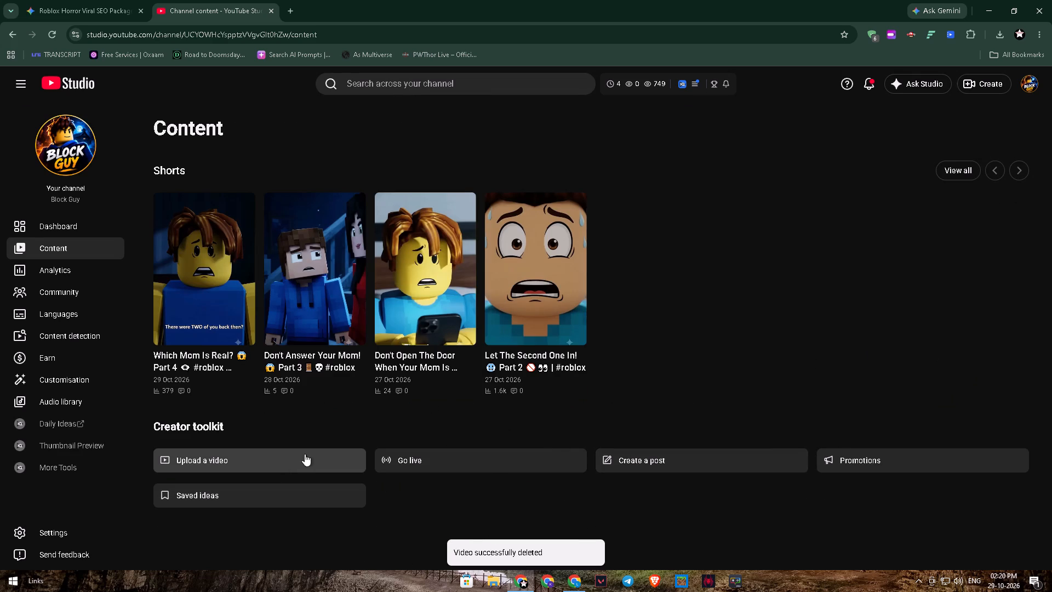
{"action": "left_click", "coordinate": [968, 175]}
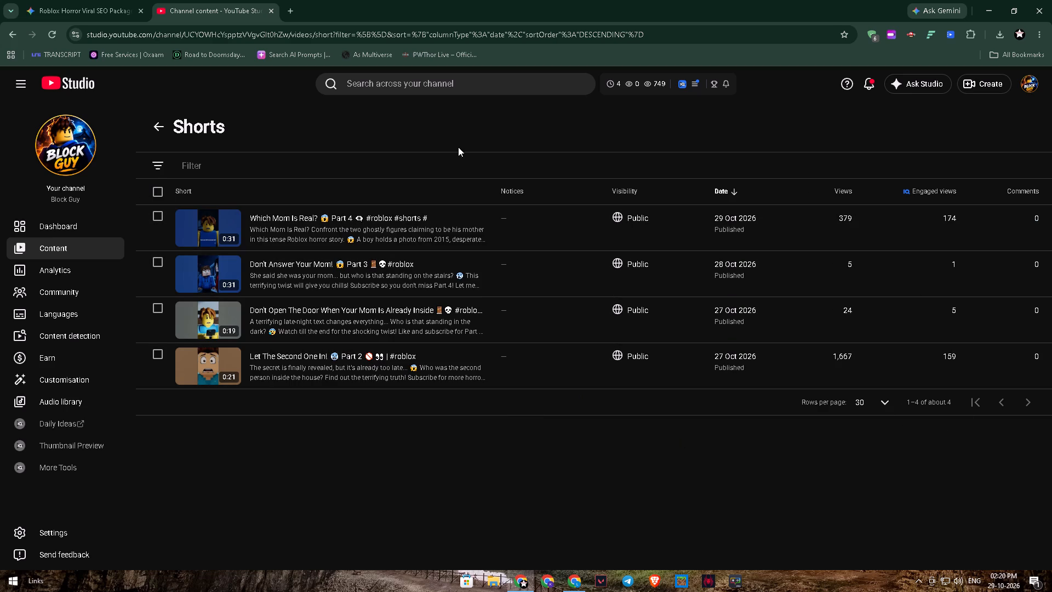
Ask Google AI Mode in a new tab why a video meant as a YouTube Short uploads as a regular video, and read its answer.
{"action": "left_click", "coordinate": [277, 4]}
{"action": "left_click", "coordinate": [286, 10]}
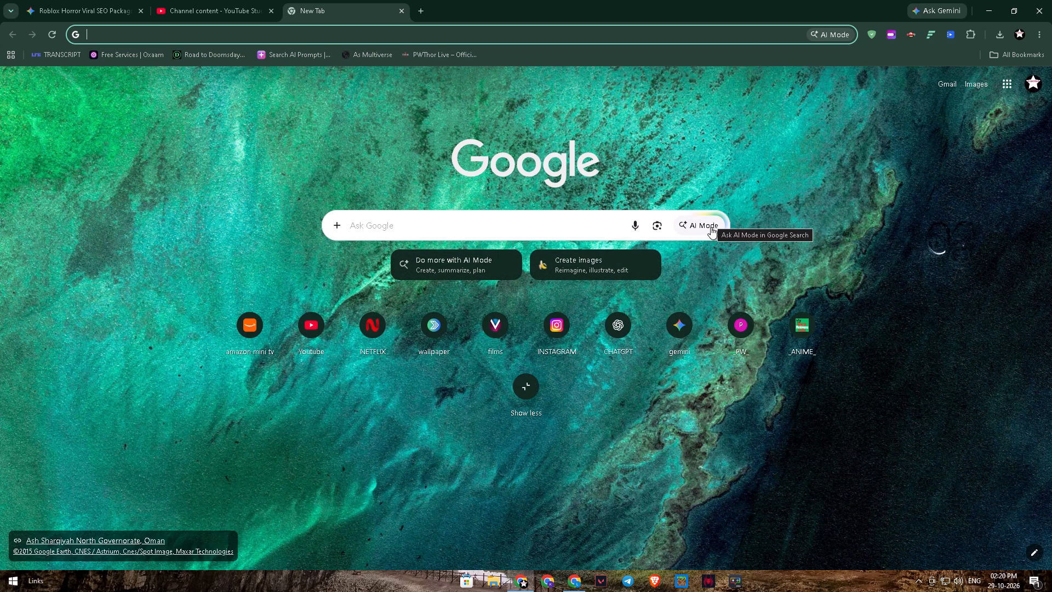
{"action": "left_click", "coordinate": [714, 227]}
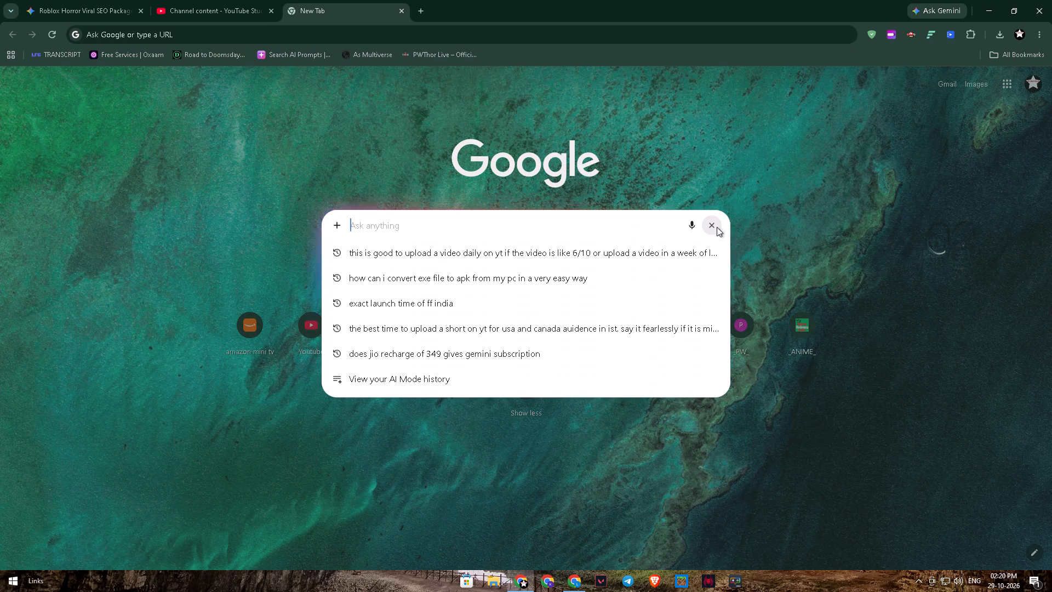
{"action": "type", "text": "bro i am u"}
{"action": "key", "text": "BackSpace"}
{"action": "type", "text": "tri"}
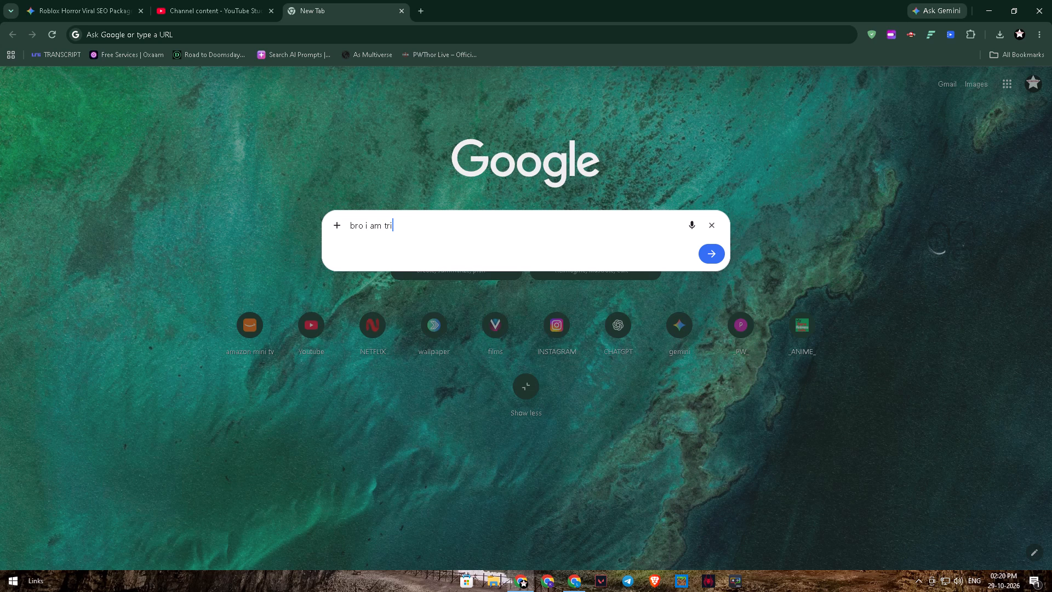
{"action": "key", "text": "BackSpace"}
{"action": "type", "text": "yoi"}
{"action": "key", "text": "BackSpace"}
{"action": "key", "text": "BackSpace"}
{"action": "type", "text": "ing to upload a video on youtube"}
{"action": "key", "text": "space"}
{"action": "type", "text": "as a short"}
{"action": "key", "text": "space"}
{"action": "key", "text": "BackSpace"}
{"action": "type", "text": "s but"}
{"action": "key", "text": "space"}
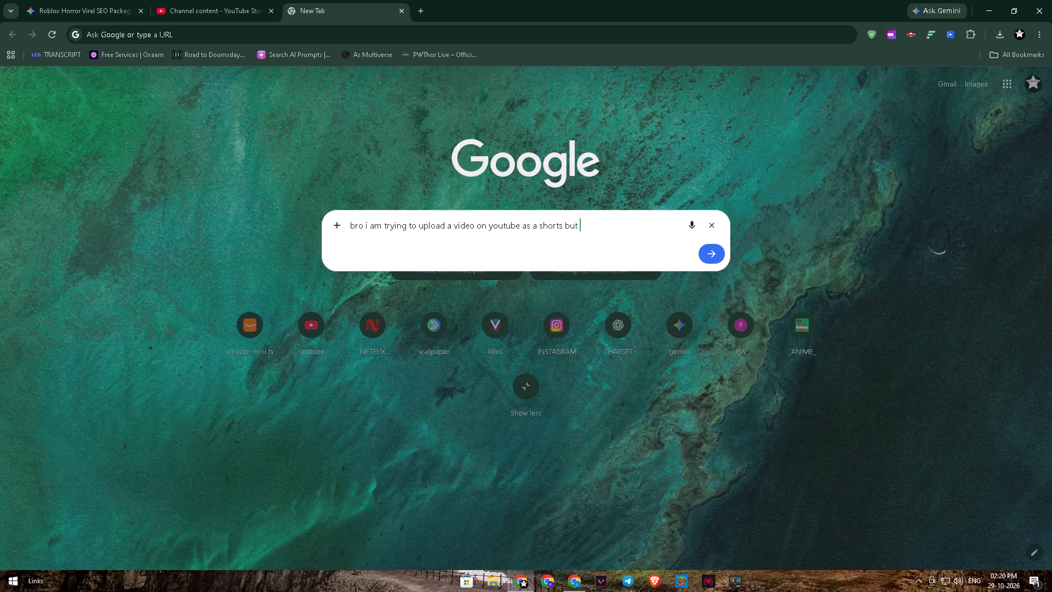
{"action": "type", "text": "it is upl"}
{"action": "key", "text": "BackSpace"}
{"action": "key", "text": "equal"}
{"action": "key", "text": "BackSpace"}
{"action": "key", "text": "BackSpace"}
{"action": "key", "text": "BackSpace"}
{"action": "type", "text": "being ulo"}
{"action": "key", "text": "BackSpace"}
{"action": "key", "text": "BackSpace"}
{"action": "type", "text": "ploading like an"}
{"action": "key", "text": "BackSpace"}
{"action": "key", "text": "space"}
{"action": "type", "text": "video"}
{"action": "key", "text": "space"}
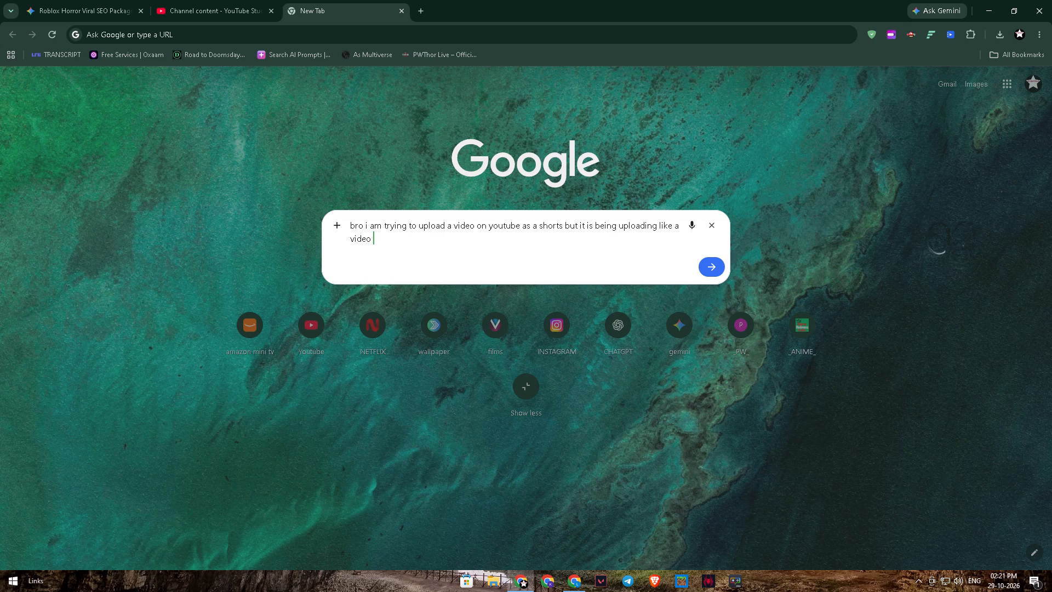
{"action": "type", "text": "and i am sucking at it and i am fr"}
{"action": "type", "text": "usta"}
{"action": "type", "text": "ted now help me"}
{"action": "key", "text": "Return"}
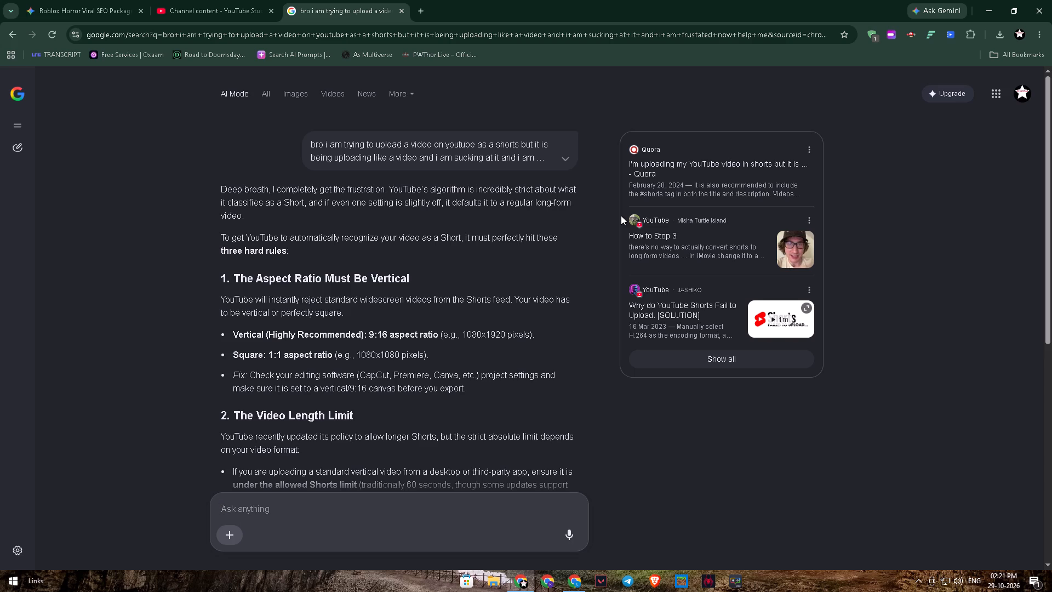
{"action": "scroll", "coordinate": [556, 217], "scroll_direction": "down", "scroll_amount": 5}
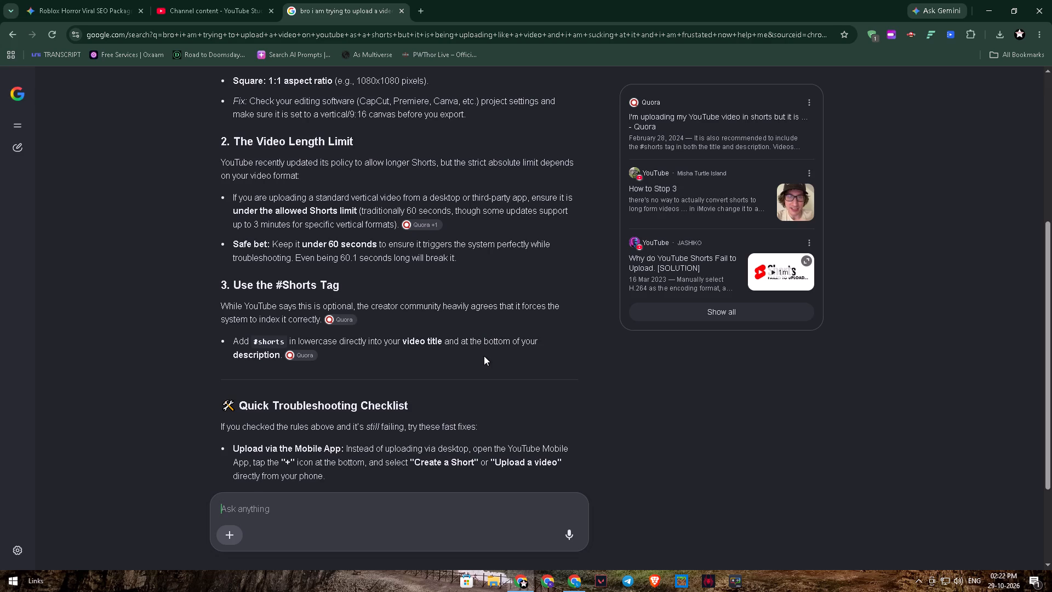
{"action": "scroll", "coordinate": [483, 362], "scroll_direction": "down", "scroll_amount": 3}
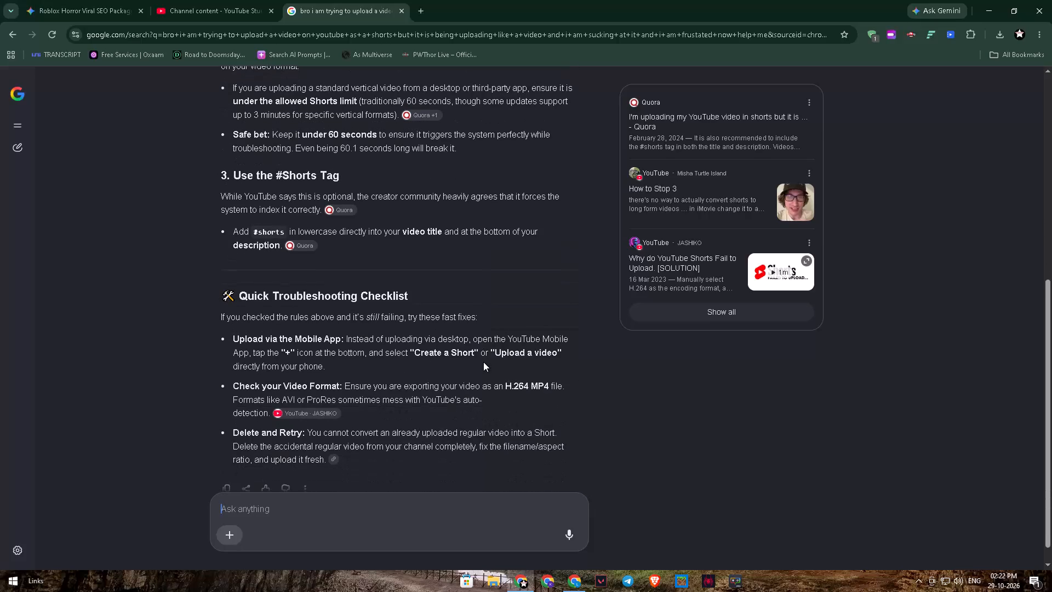
{"action": "scroll", "coordinate": [483, 362], "scroll_direction": "down", "scroll_amount": 2}
Start a new video upload in YouTube Studio with eng-5.mp4 from the fake mom folder.
{"action": "left_click", "coordinate": [228, 0]}
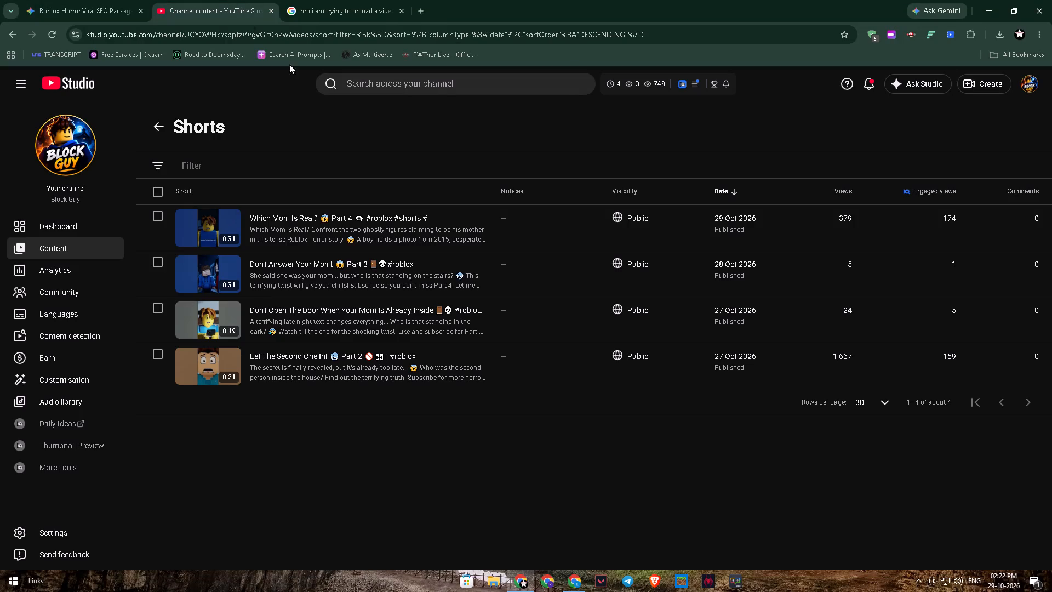
{"action": "left_click", "coordinate": [976, 84]}
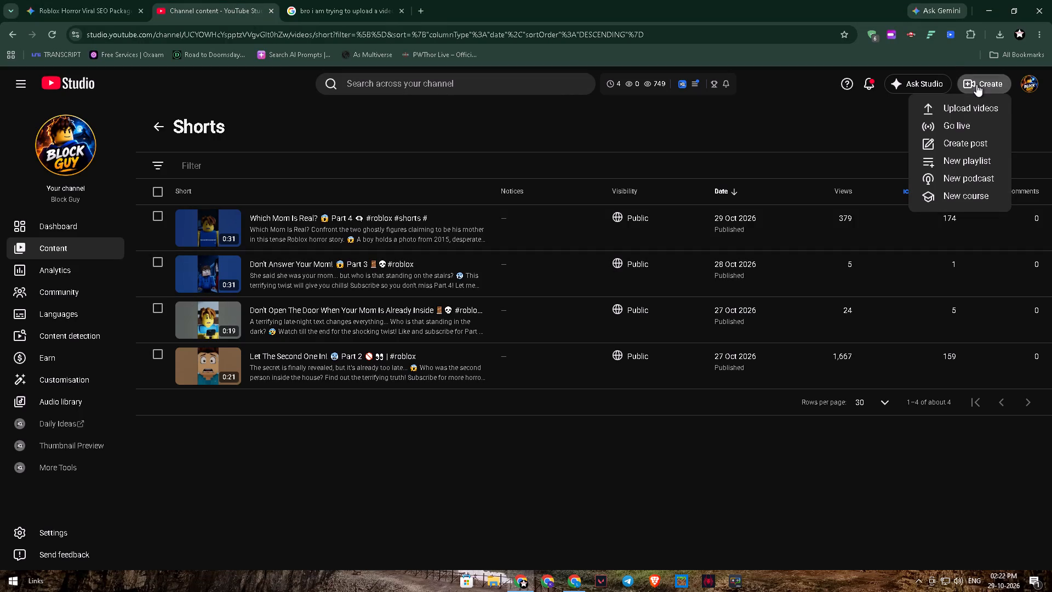
{"action": "left_click", "coordinate": [965, 111]}
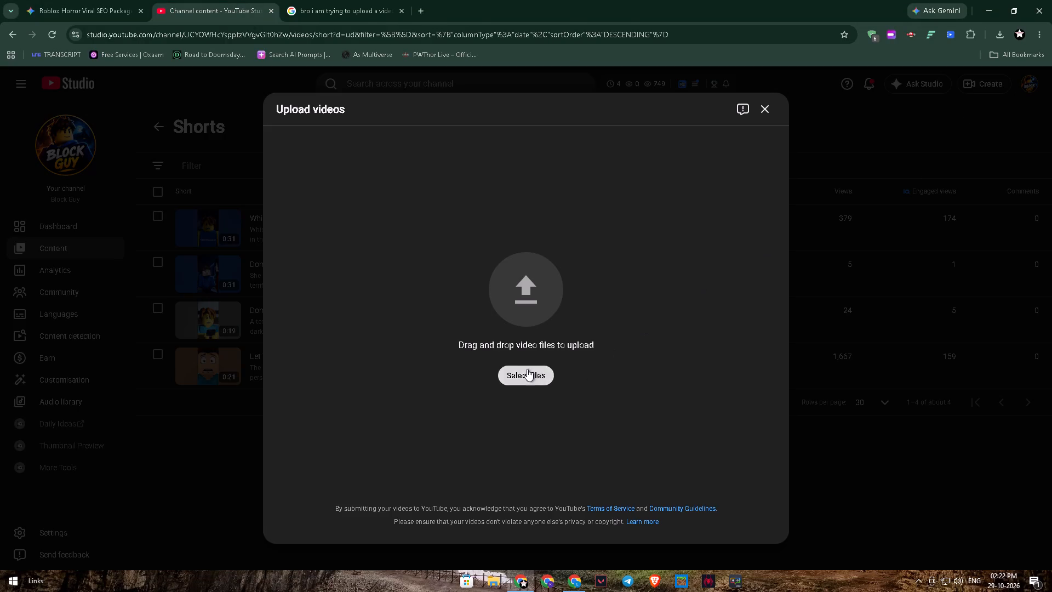
{"action": "left_click", "coordinate": [527, 369]}
{"action": "left_click", "coordinate": [151, 124]}
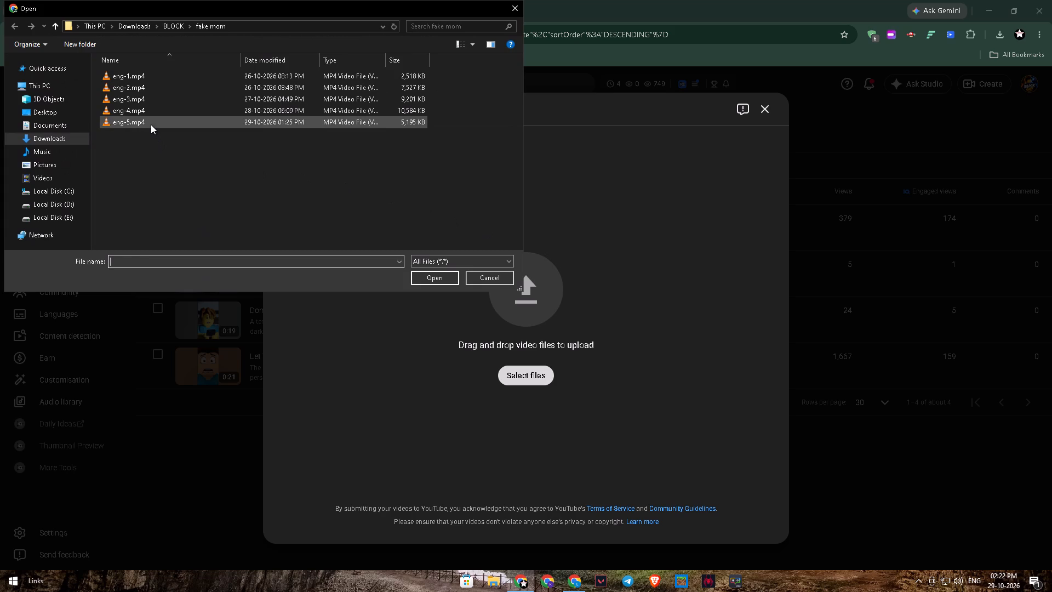
{"action": "left_click", "coordinate": [438, 281]}
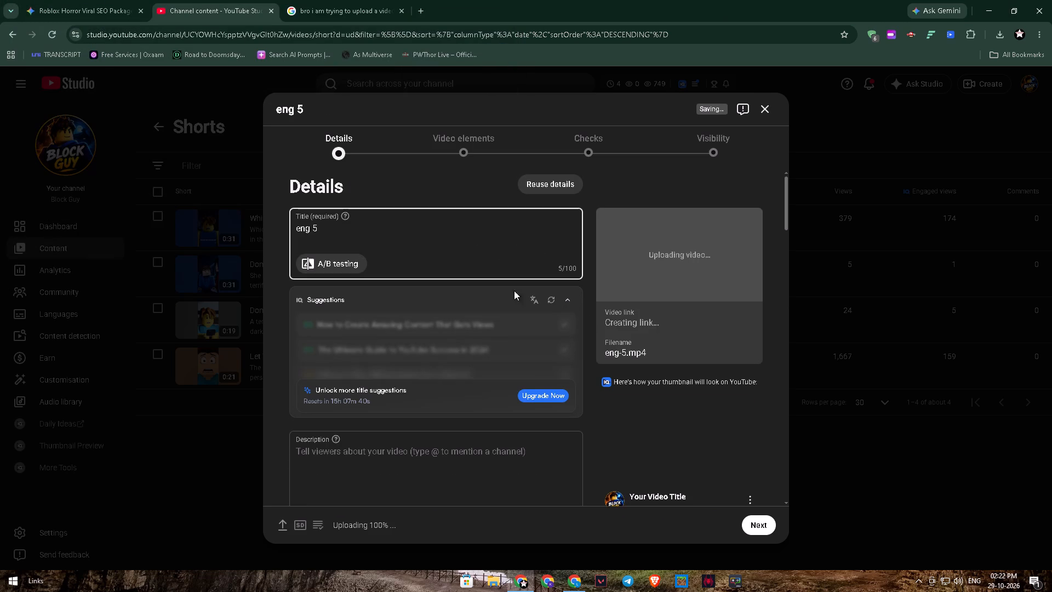
Replace the upload's title with "How I Survived My Evil Fake Mom | Roblox Story | #shorts #roblox".
{"action": "left_click", "coordinate": [371, 229]}
{"action": "left_click_drag", "start_coordinate": [371, 229], "coordinate": [298, 225]}
{"action": "key", "text": "BackSpace"}
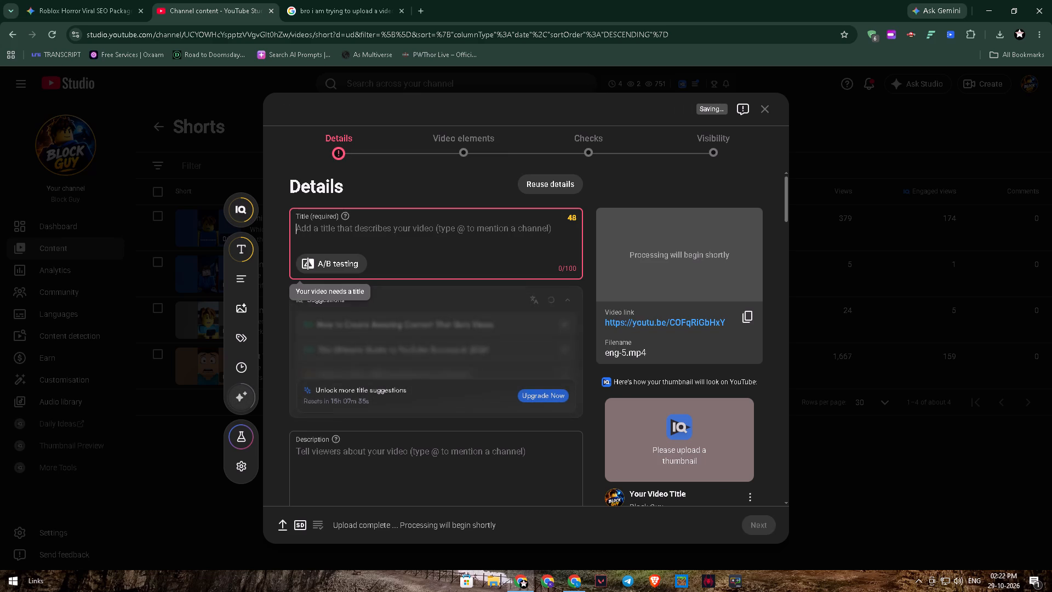
{"action": "key", "text": "ctrl+v"}
{"action": "key", "text": "space"}
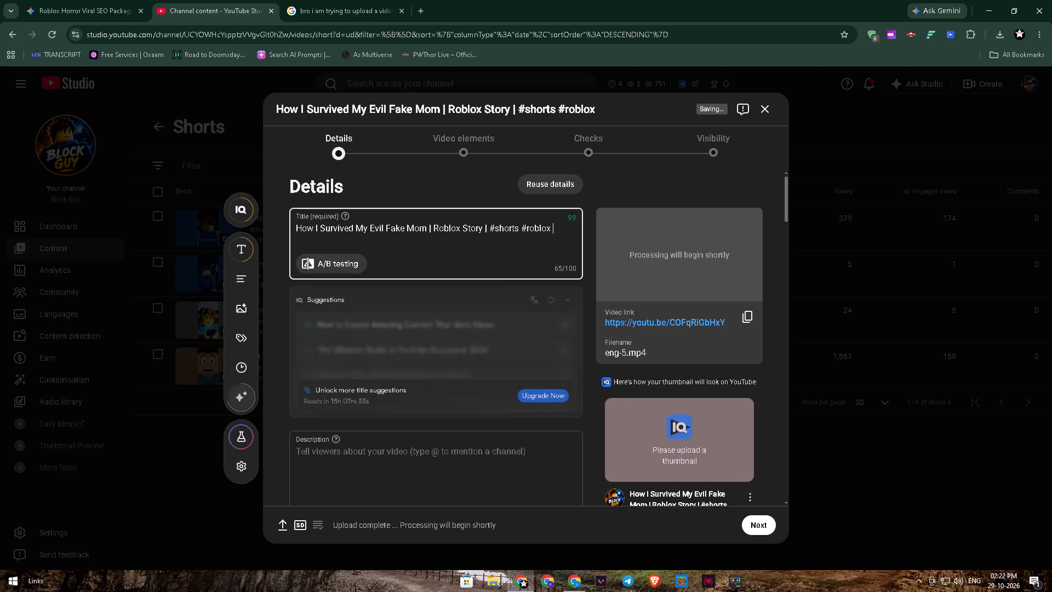
Enter the hashtag #shorts in the upload's description.
{"action": "scroll", "coordinate": [425, 323], "scroll_direction": "down", "scroll_amount": 4}
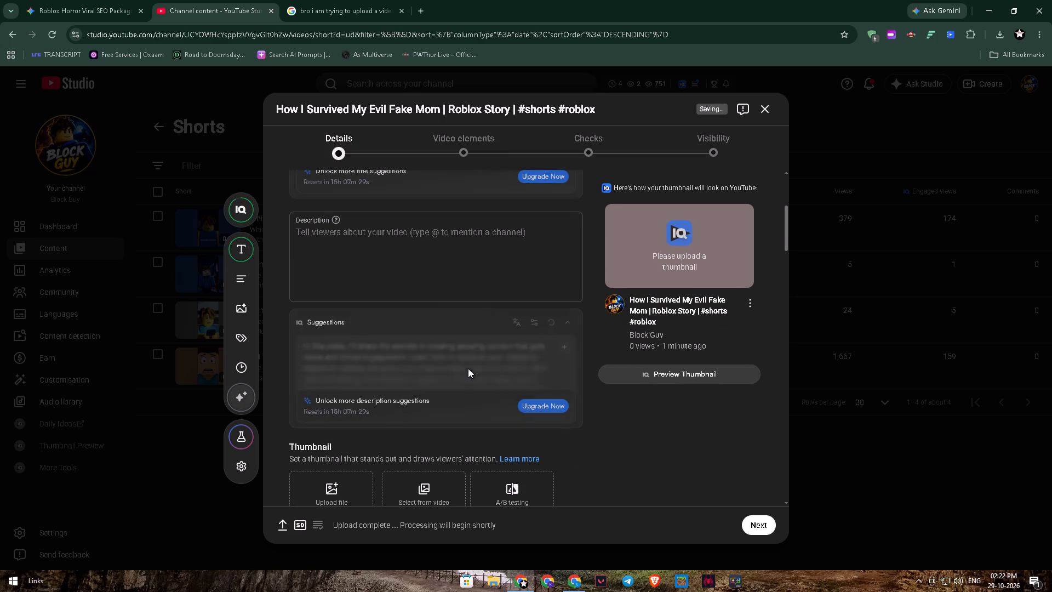
{"action": "scroll", "coordinate": [468, 368], "scroll_direction": "down", "scroll_amount": 5}
{"action": "scroll", "coordinate": [561, 400], "scroll_direction": "down", "scroll_amount": 2}
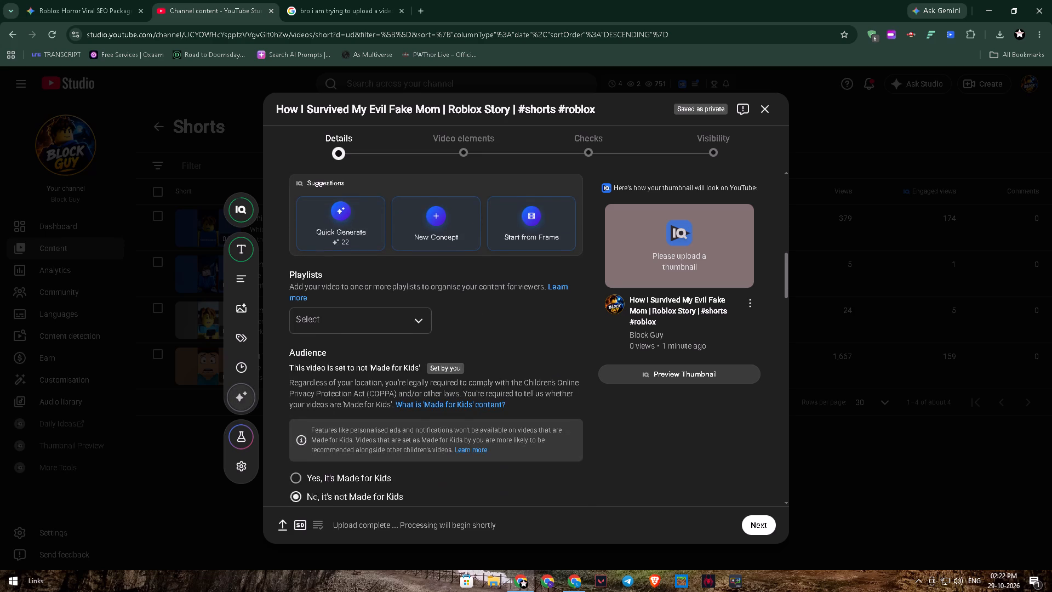
{"action": "scroll", "coordinate": [562, 401], "scroll_direction": "up", "scroll_amount": 11}
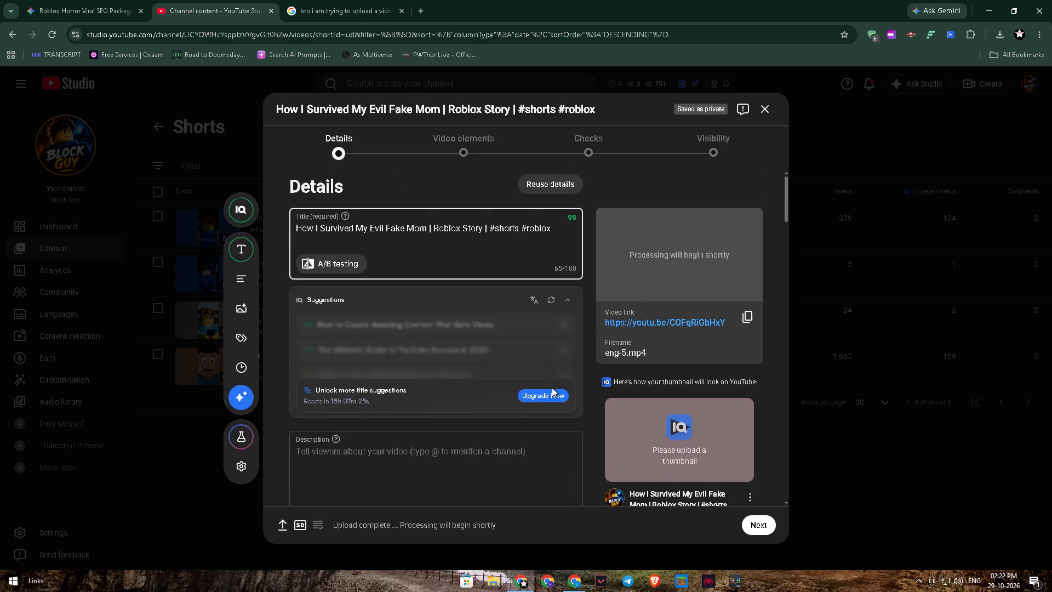
{"action": "scroll", "coordinate": [552, 388], "scroll_direction": "up", "scroll_amount": 3}
{"action": "scroll", "coordinate": [536, 386], "scroll_direction": "down", "scroll_amount": 2}
{"action": "left_click", "coordinate": [421, 369]}
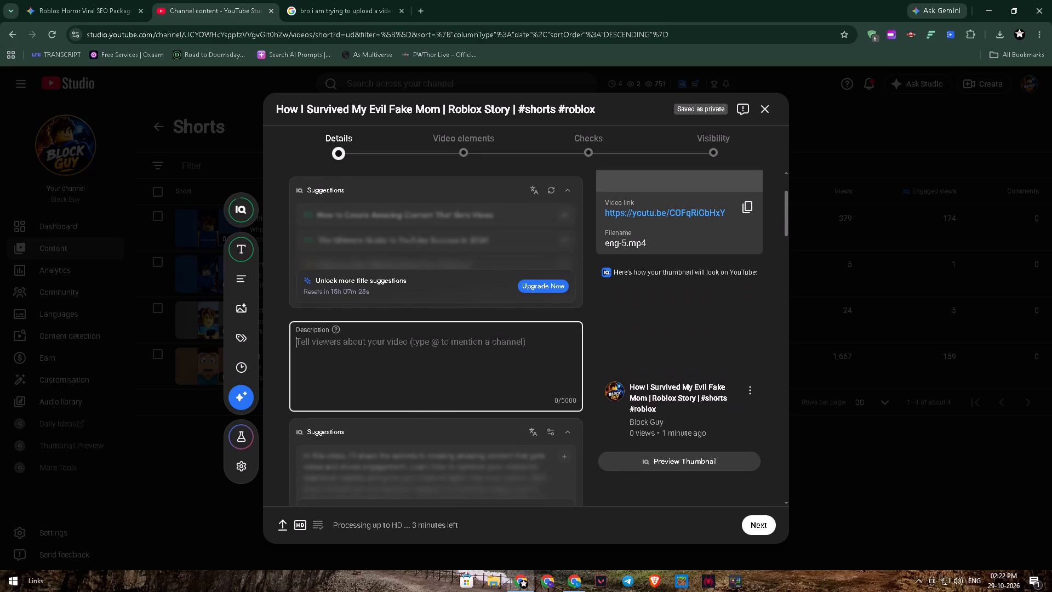
{"action": "type", "text": "#shorts"}
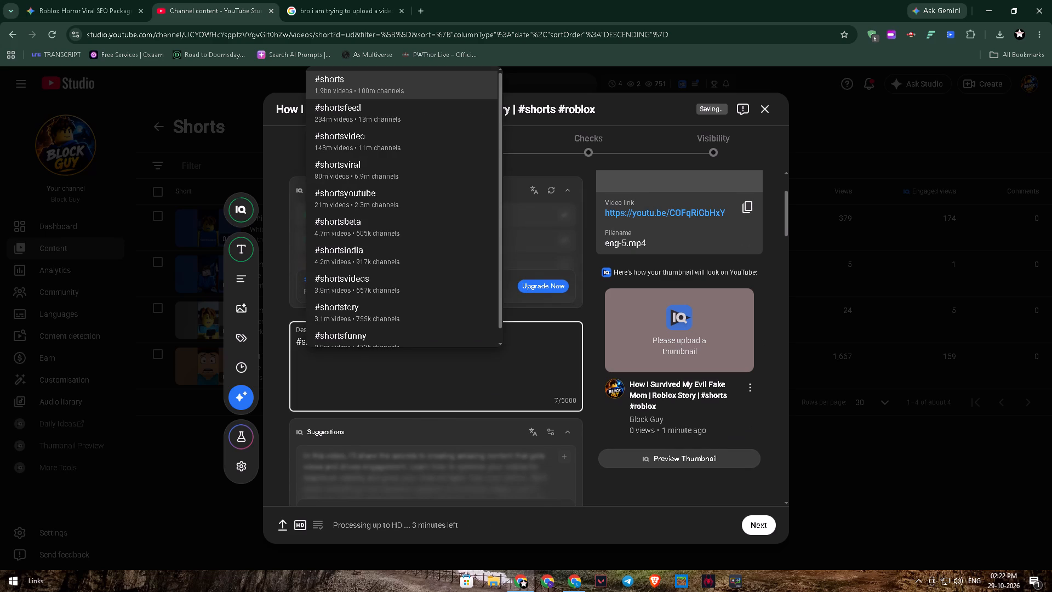
{"action": "left_click", "coordinate": [354, 85]}
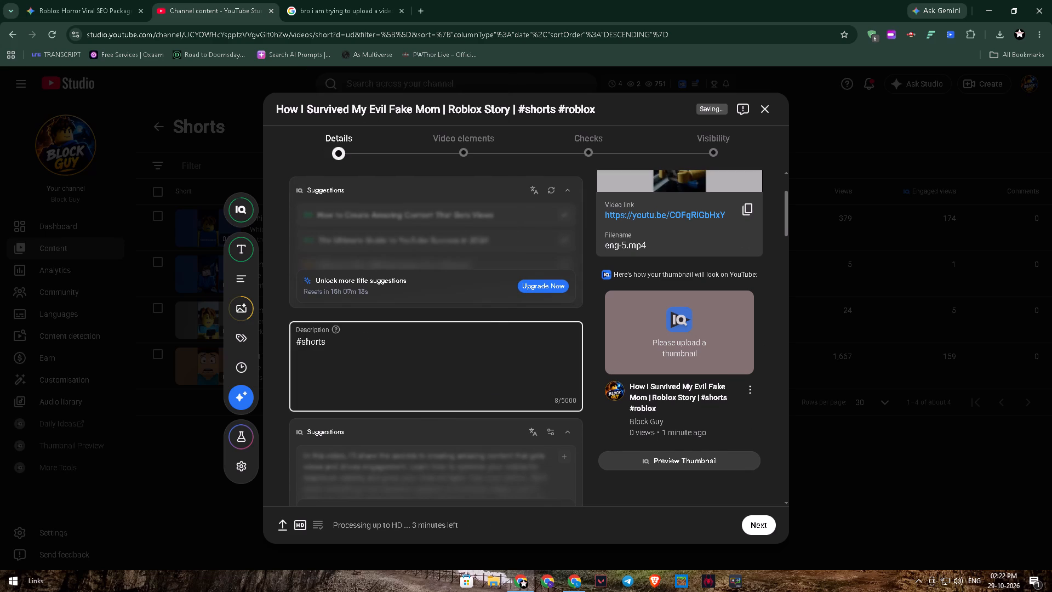
Close the YouTube Studio tab and leave the upload without publishing it.
{"action": "scroll", "coordinate": [486, 355], "scroll_direction": "up", "scroll_amount": 6}
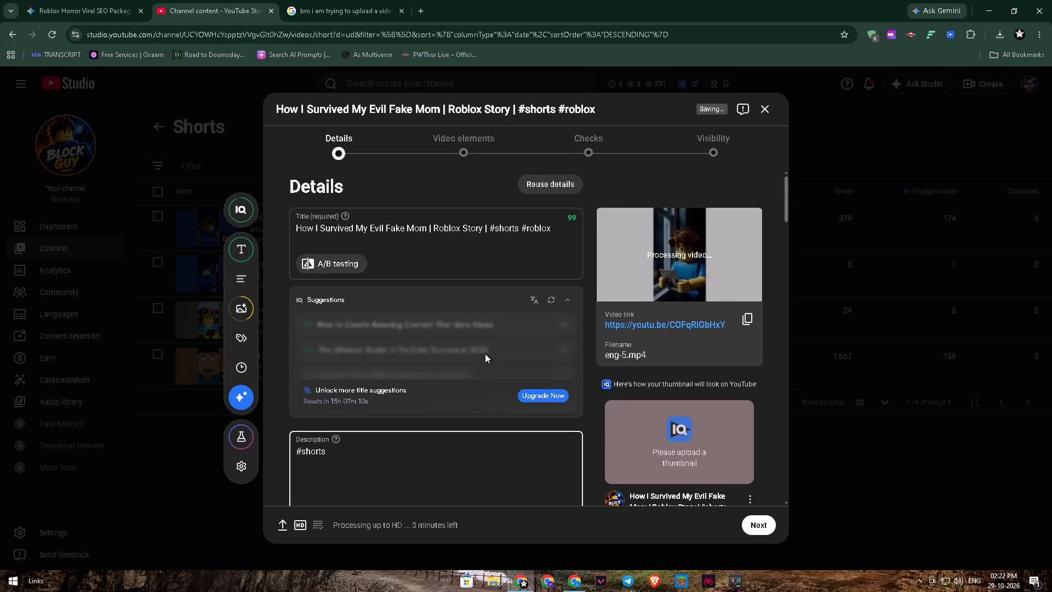
{"action": "key", "text": "ctrl+w"}
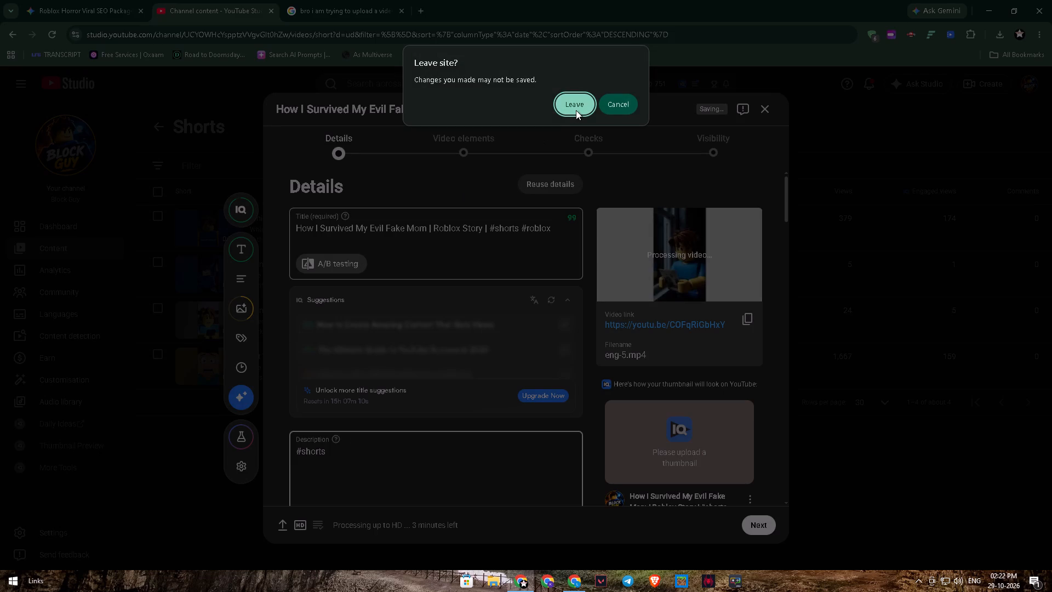
{"action": "left_click", "coordinate": [576, 110]}
Search Google in a new tab for "video to 9 16 converter" and open Clideo's online video resizer.
{"action": "left_click", "coordinate": [290, 1]}
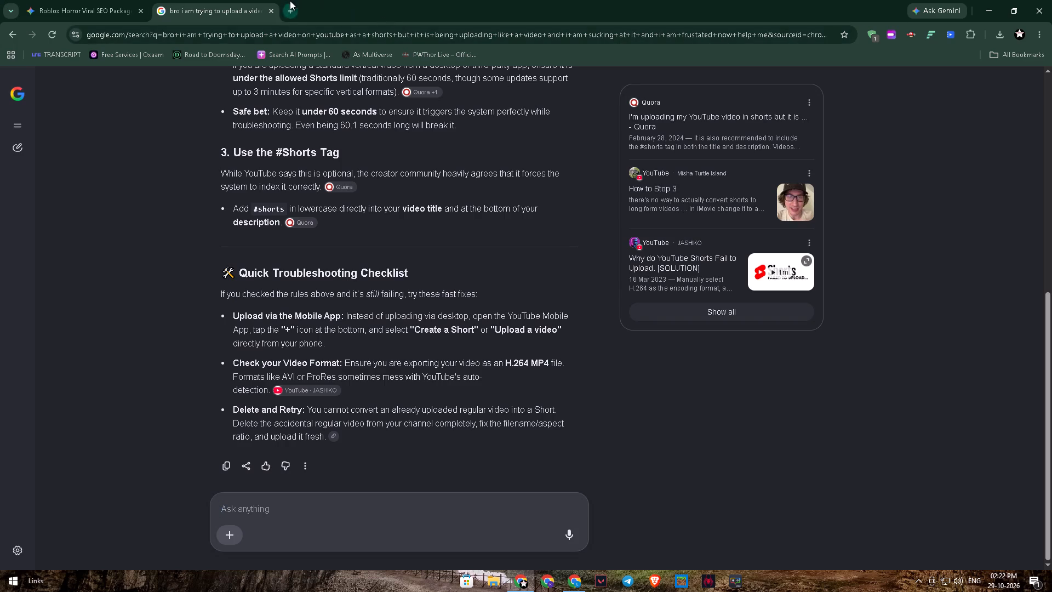
{"action": "left_click", "coordinate": [433, 213]}
{"action": "key", "text": "v"}
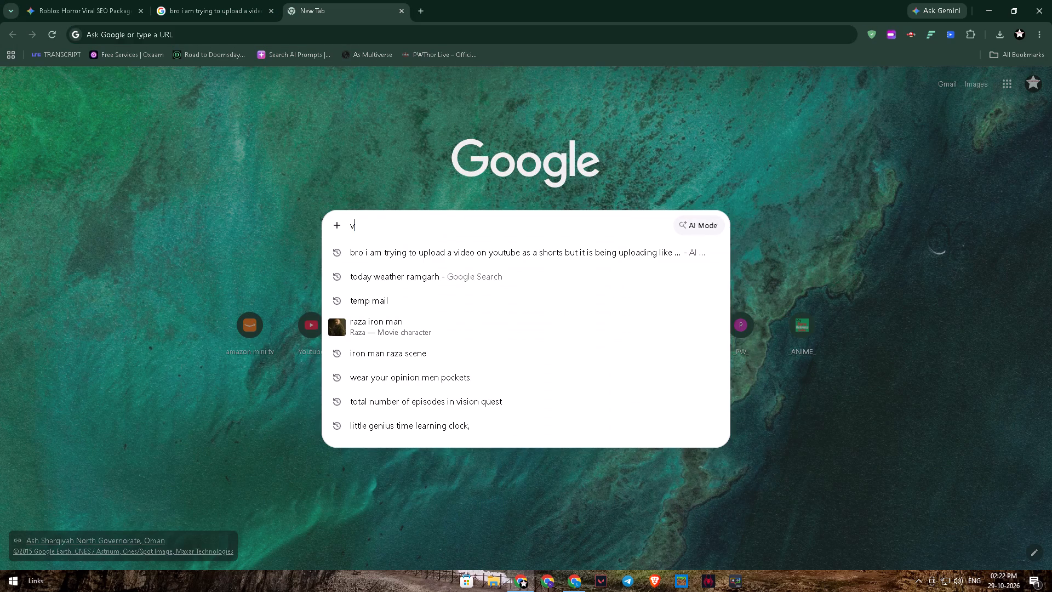
{"action": "type", "text": "ideo"}
{"action": "key", "text": "space"}
{"action": "type", "text": "to"}
{"action": "key", "text": "space"}
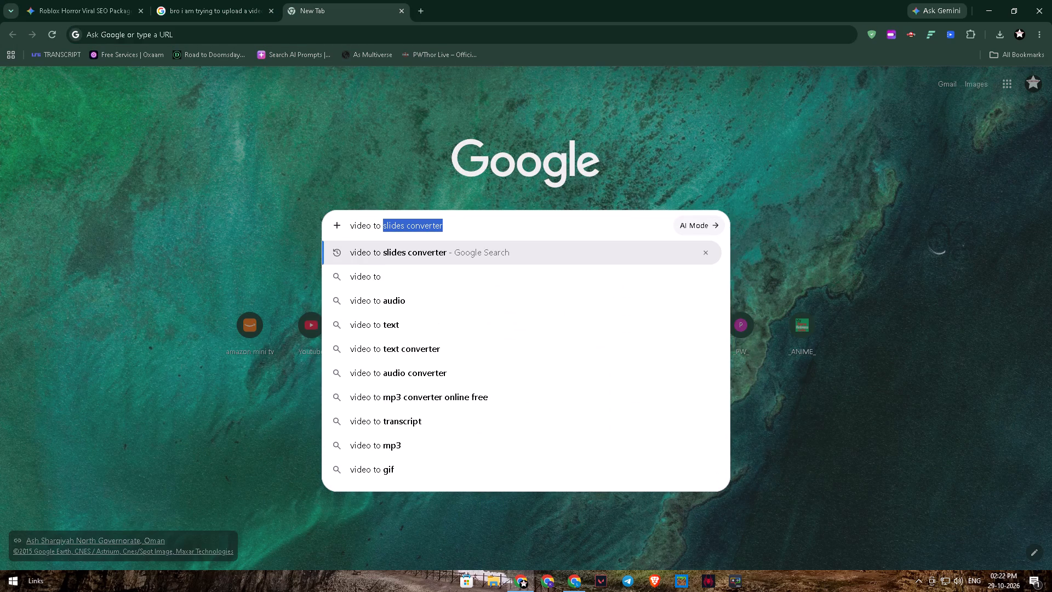
{"action": "key", "text": "9"}
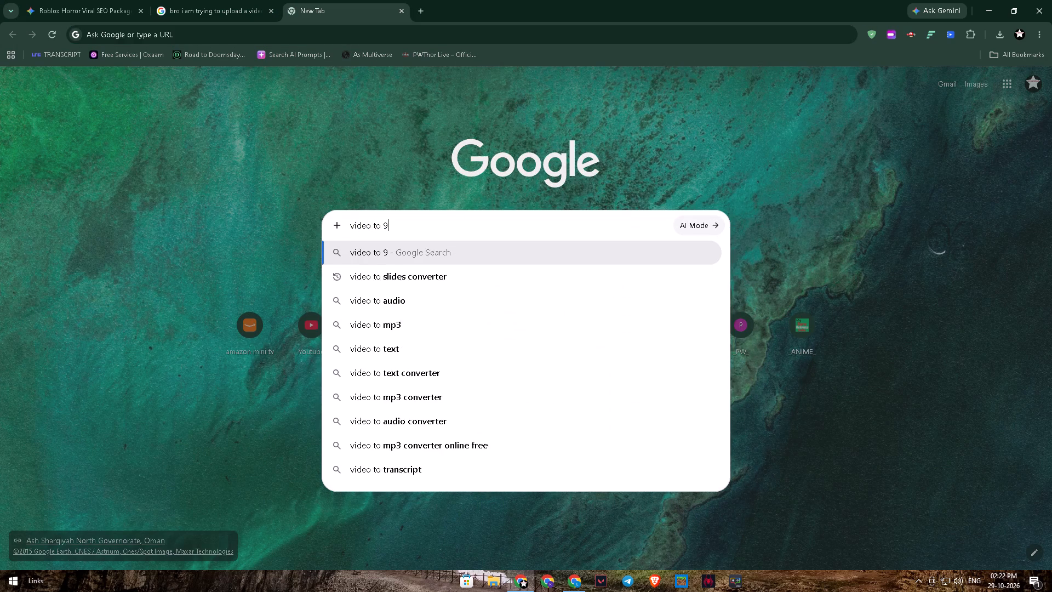
{"action": "key", "text": "Down"}
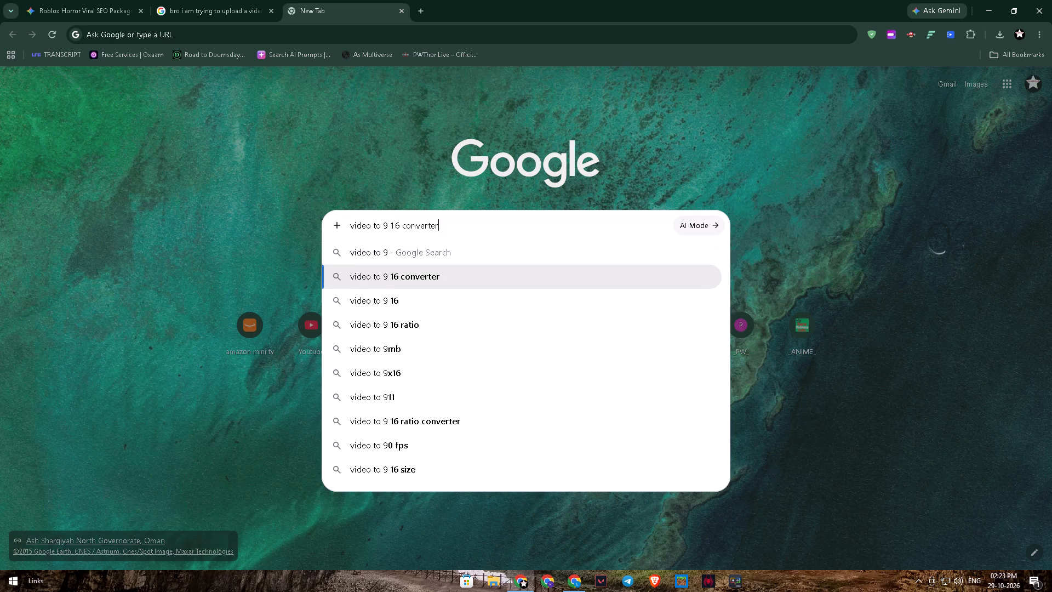
{"action": "key", "text": "Return"}
{"action": "left_click", "coordinate": [226, 189]}
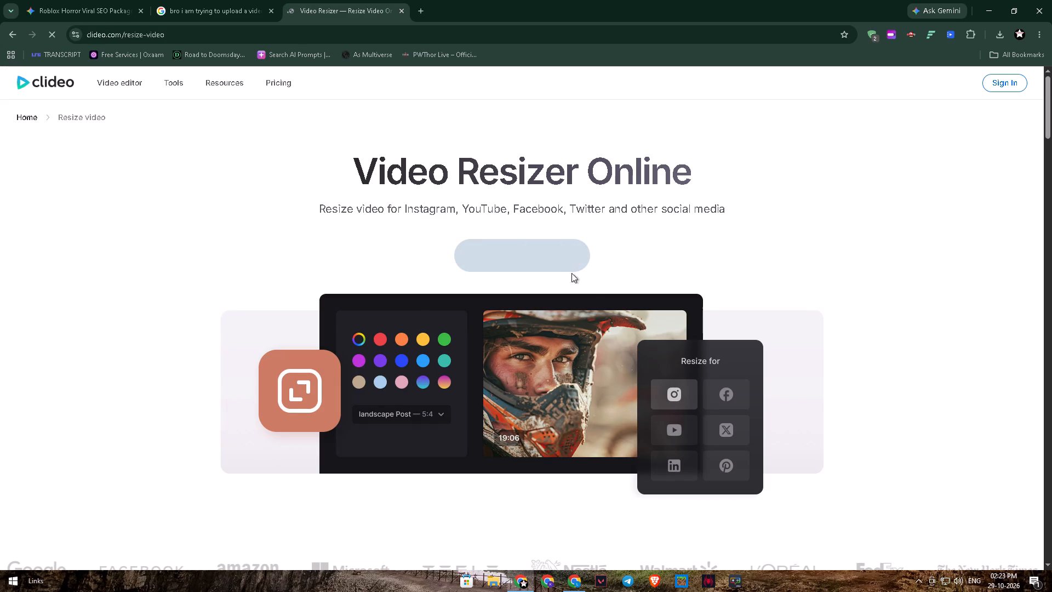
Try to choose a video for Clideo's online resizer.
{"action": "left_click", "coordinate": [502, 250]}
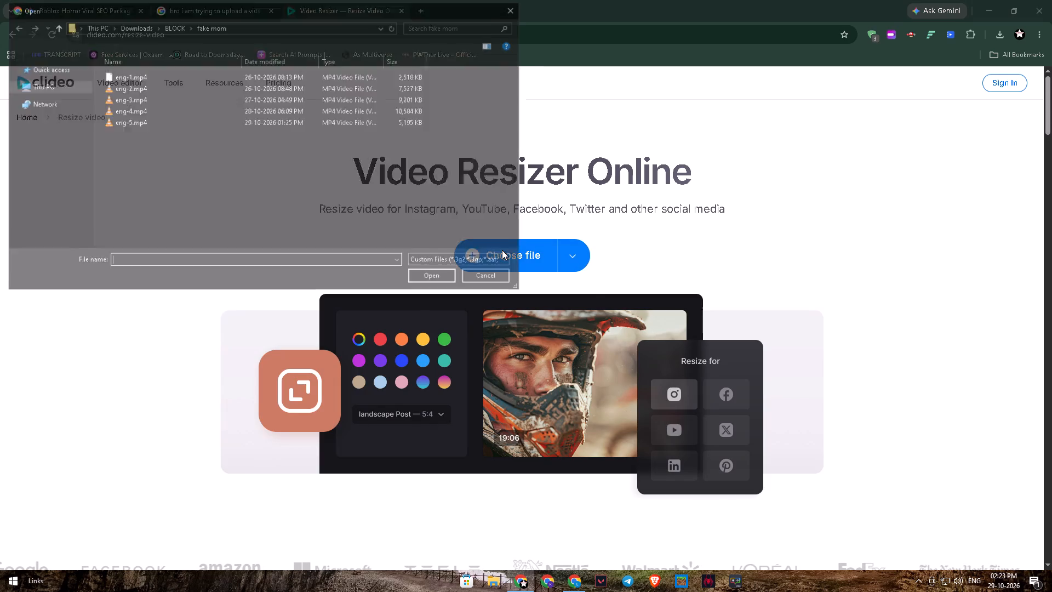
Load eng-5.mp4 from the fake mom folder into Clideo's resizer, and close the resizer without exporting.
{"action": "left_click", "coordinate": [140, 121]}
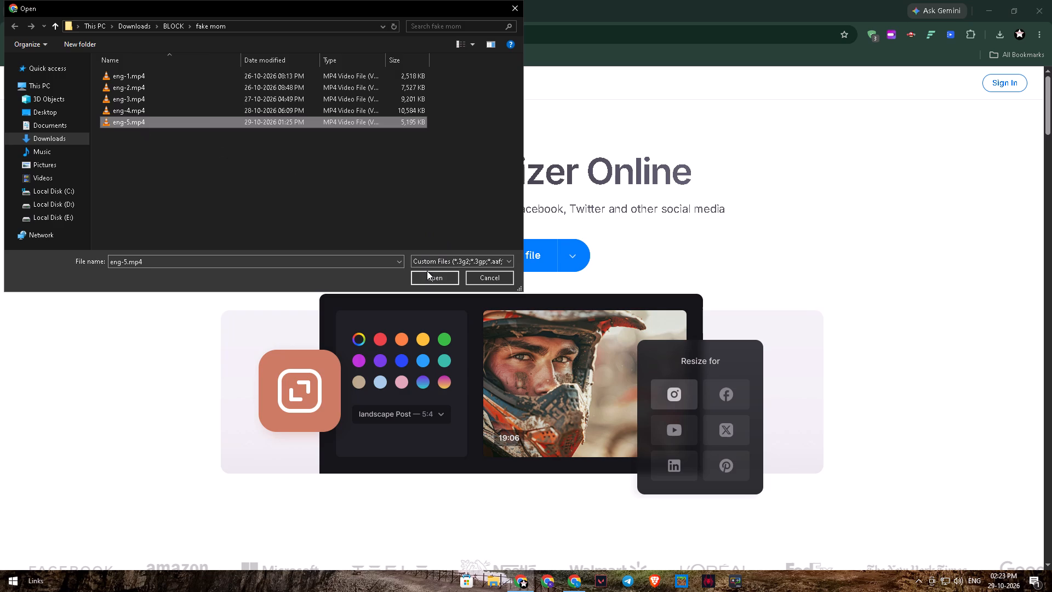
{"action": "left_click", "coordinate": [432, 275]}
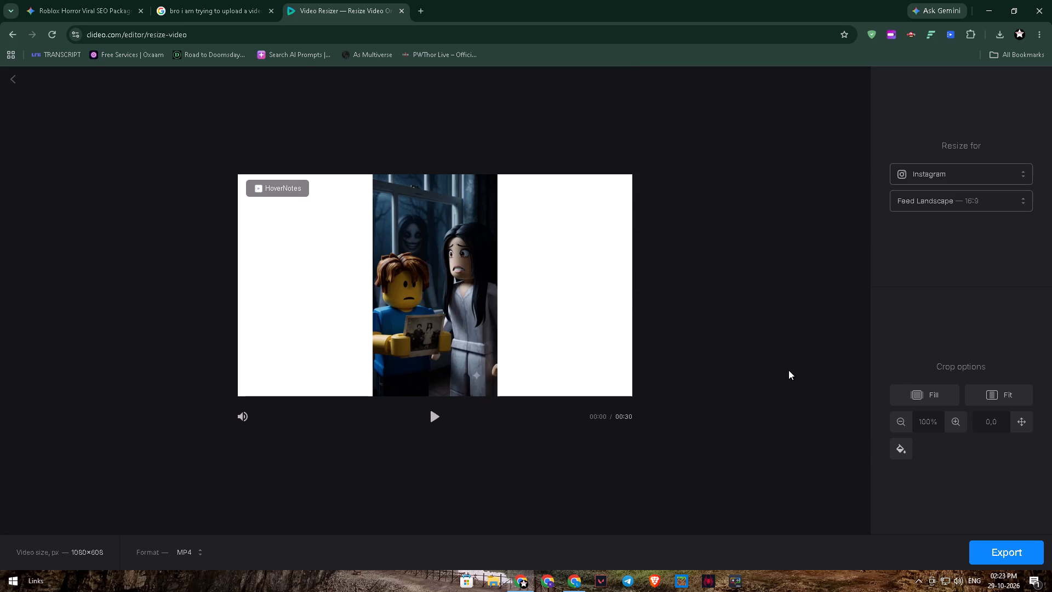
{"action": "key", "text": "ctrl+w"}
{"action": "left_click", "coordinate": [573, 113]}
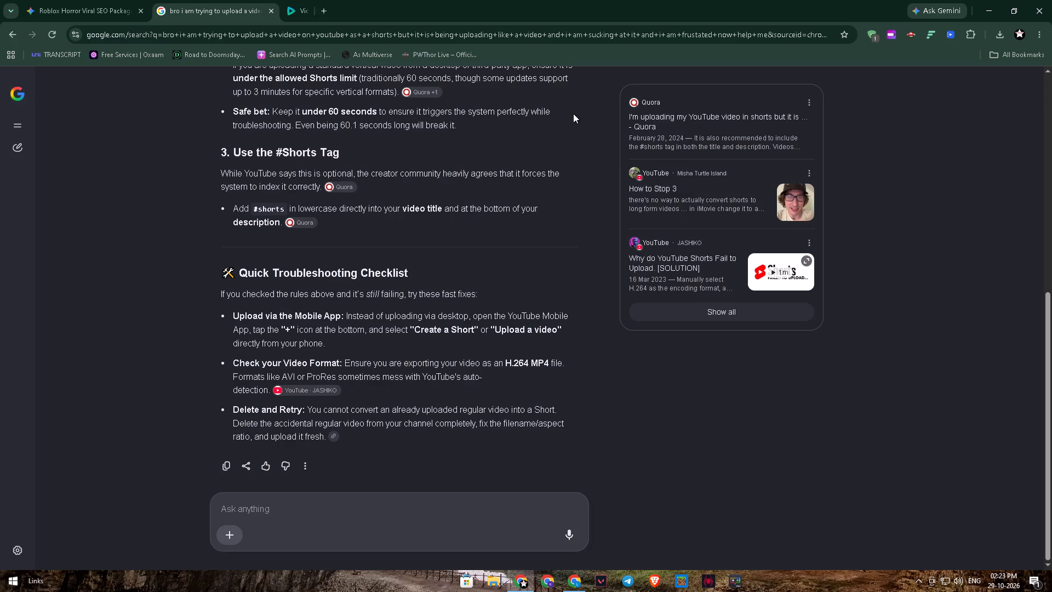
Restore the closed YouTube Studio Shorts upload tab, leaving the video resizer tab closed.
{"action": "key", "text": "ctrl+shift+t"}
{"action": "key", "text": "ctrl+shift+t"}
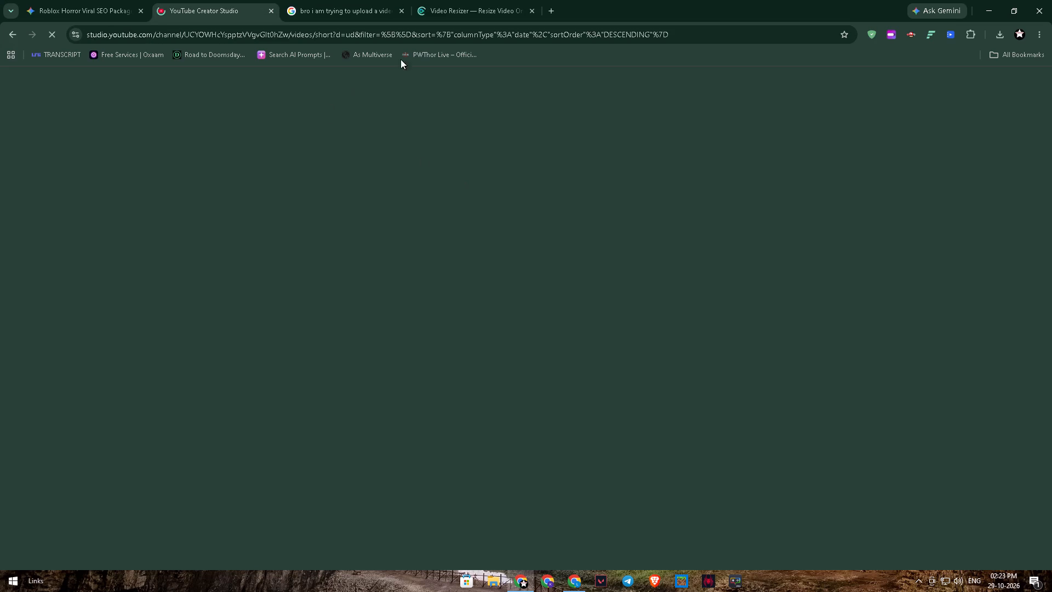
{"action": "left_click", "coordinate": [533, 14]}
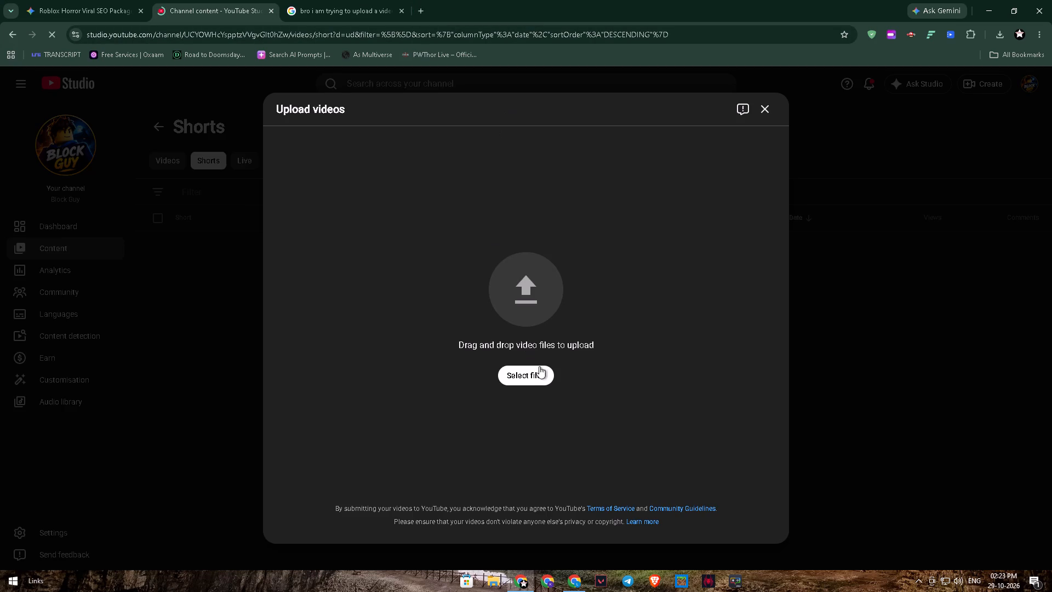
Start choosing a video file for the YouTube Studio upload.
{"action": "left_click", "coordinate": [541, 376]}
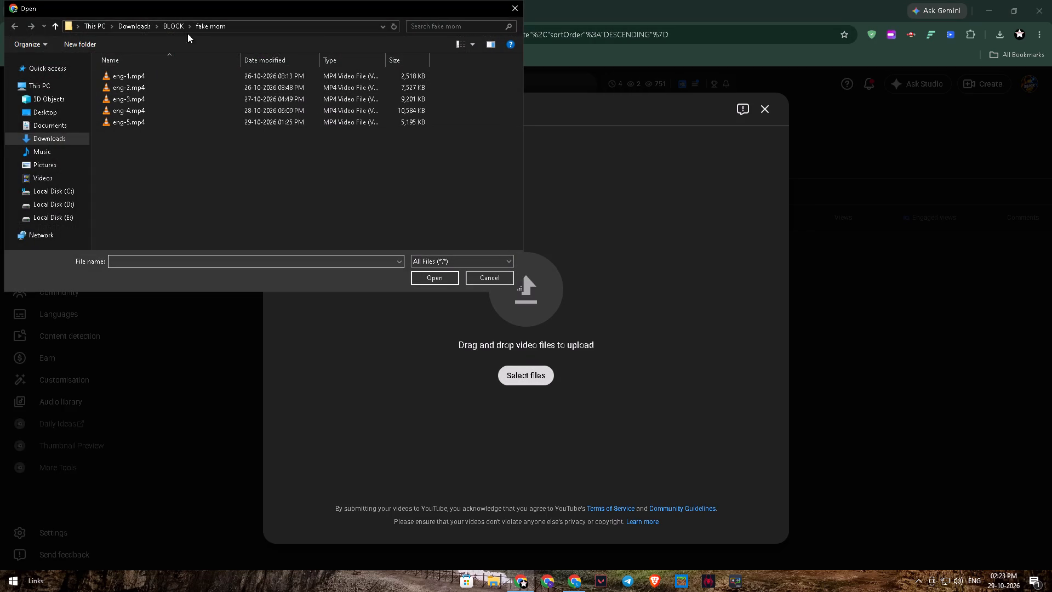
Delete vid 1.mp4 and vid 2.mp4 from the Downloads folder within YouTube Studio's upload file chooser.
{"action": "left_click", "coordinate": [144, 27]}
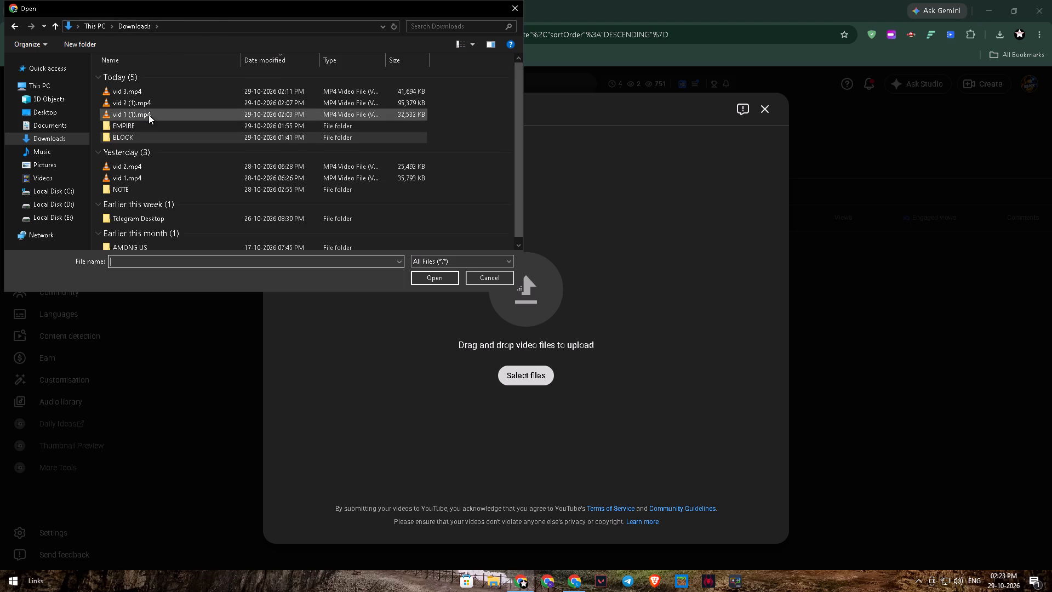
{"action": "left_click", "coordinate": [144, 180]}
{"action": "key", "text": "Delete"}
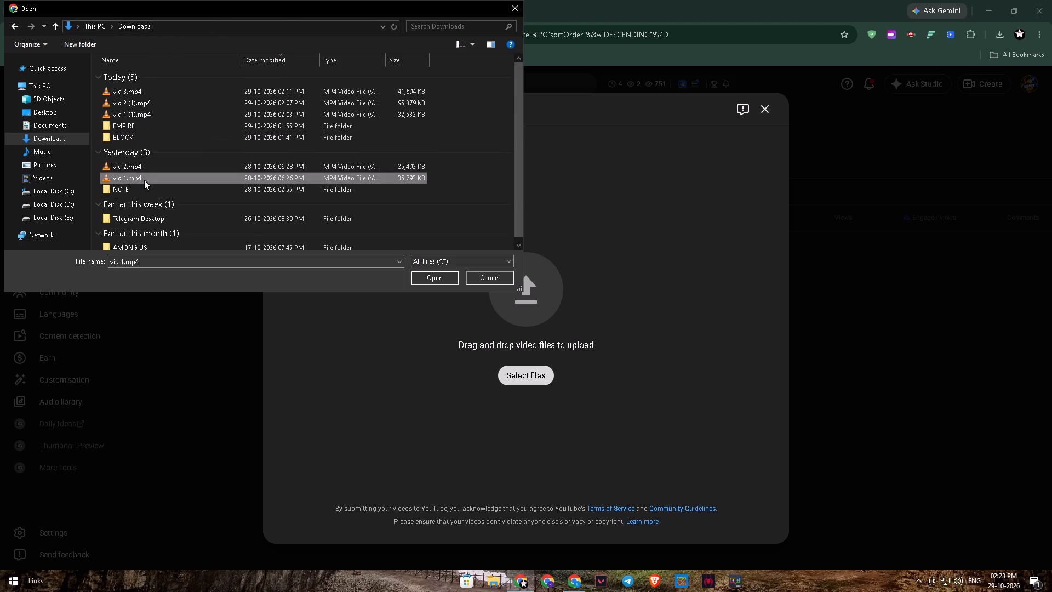
{"action": "left_click", "coordinate": [144, 169]}
{"action": "key", "text": "Delete"}
Upload vid 1 (1).mp4 from the Downloads folder to YouTube Studio.
{"action": "left_click", "coordinate": [140, 116]}
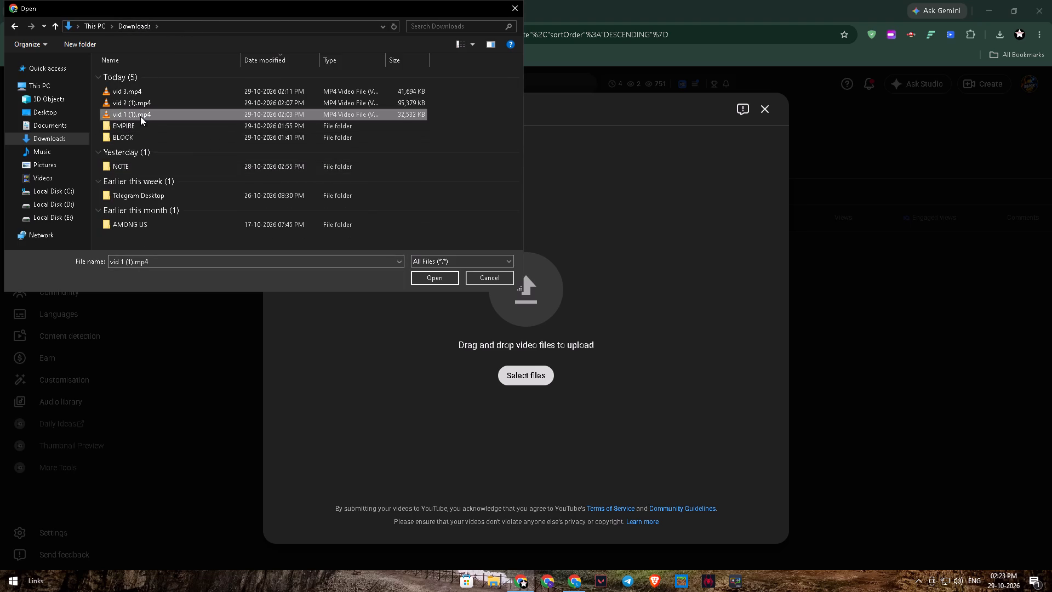
{"action": "left_click", "coordinate": [135, 109]}
{"action": "left_click", "coordinate": [439, 278]}
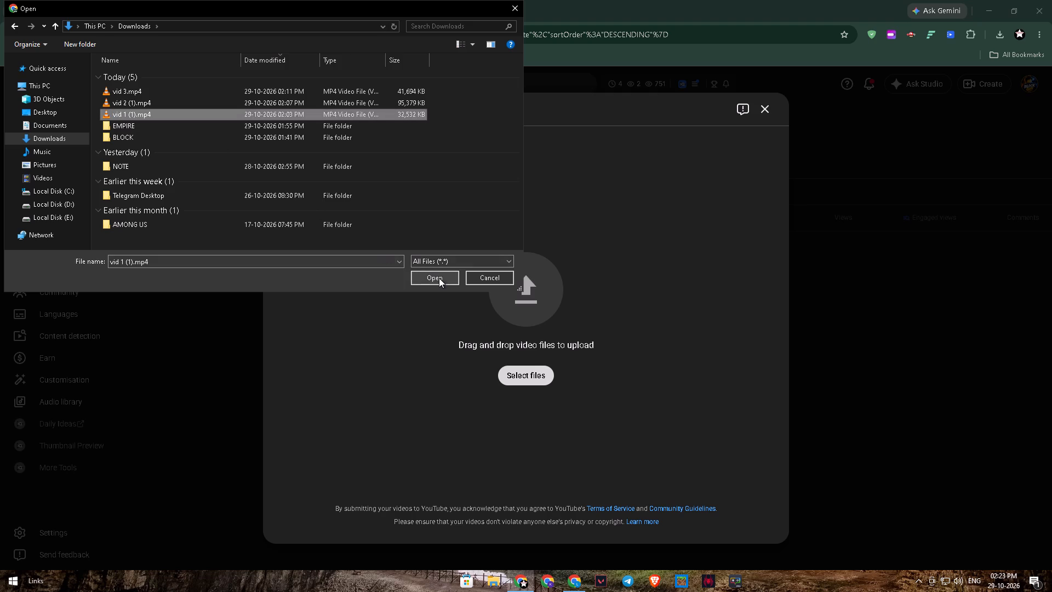
{"action": "left_click", "coordinate": [439, 278]}
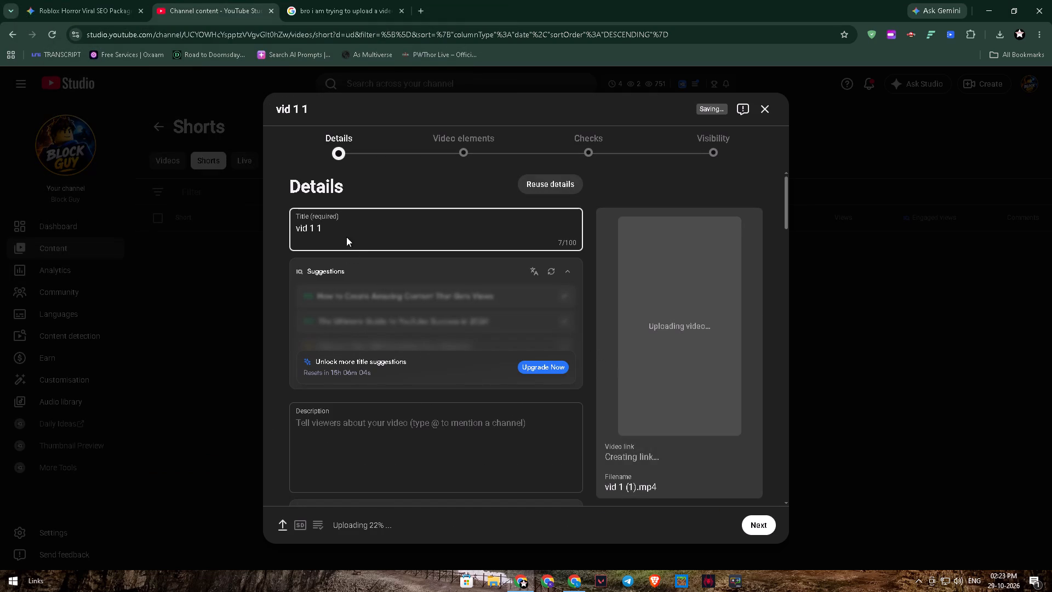
Replace the upload's title with "How I Survived My Evil Fake Mom | Roblox Story | #shorts #roblox".
{"action": "left_click_drag", "start_coordinate": [346, 223], "coordinate": [291, 225]}
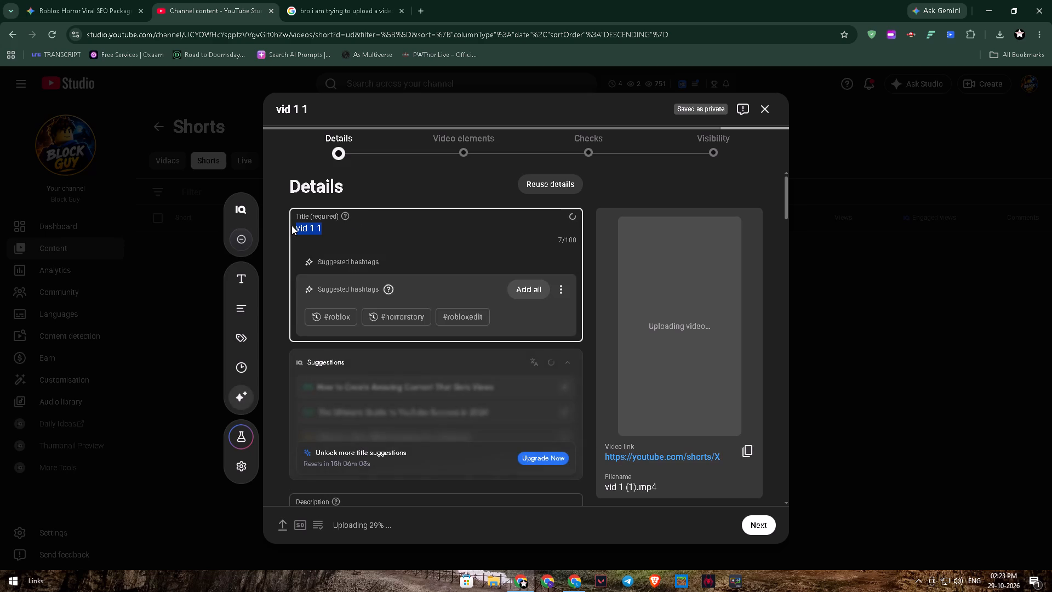
{"action": "key", "text": "ctrl+v"}
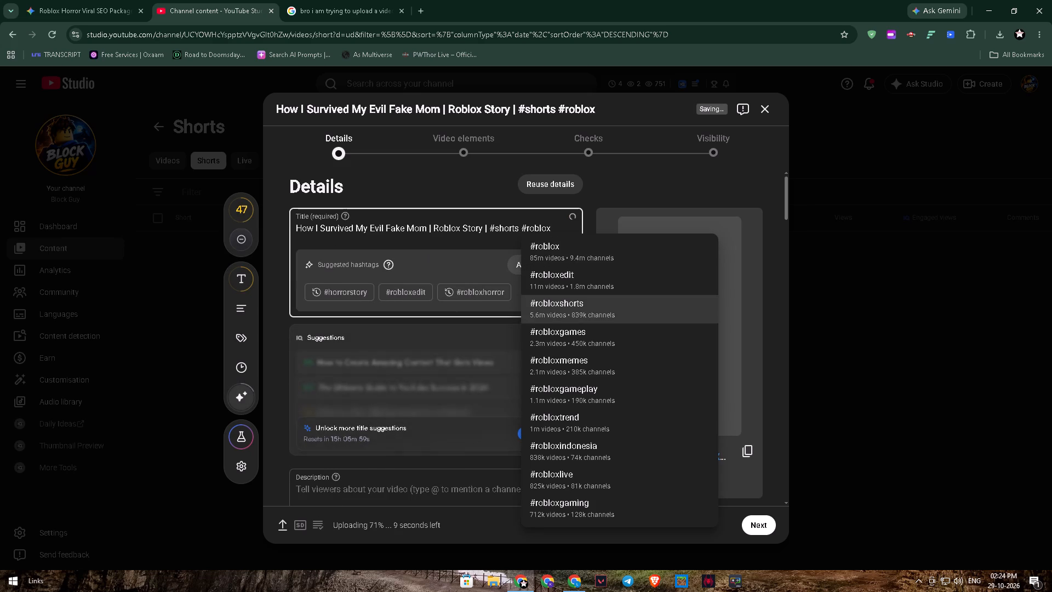
{"action": "left_click", "coordinate": [559, 229]}
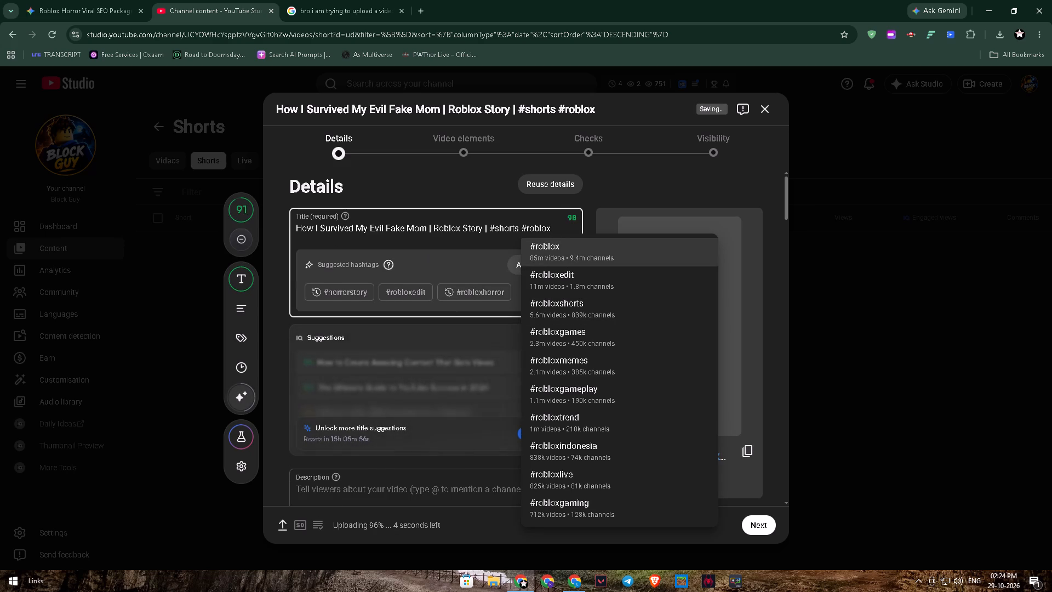
{"action": "left_click", "coordinate": [556, 242]}
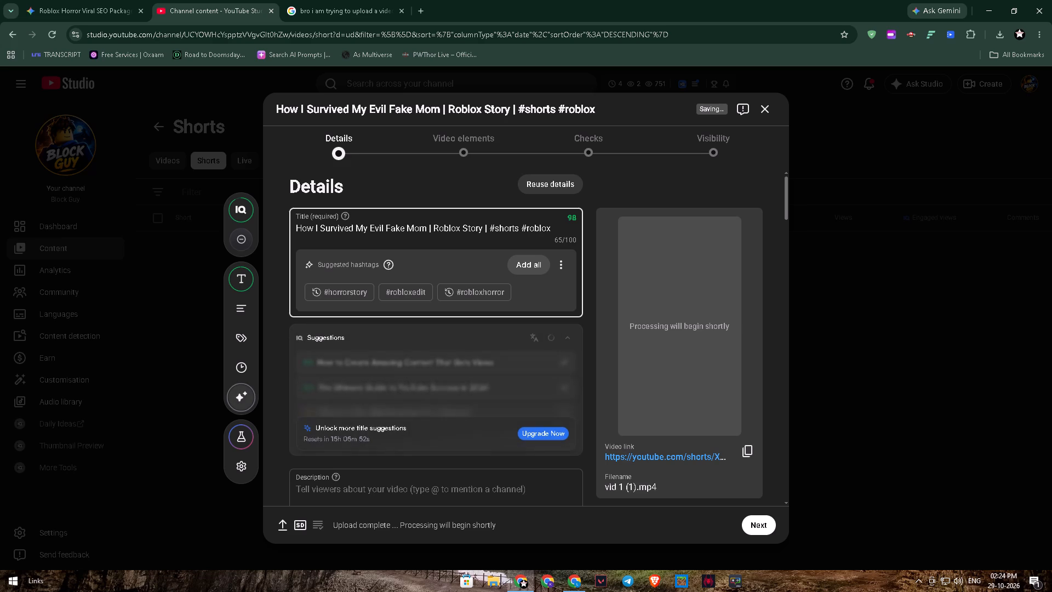
{"action": "scroll", "coordinate": [552, 255], "scroll_direction": "down", "scroll_amount": 3}
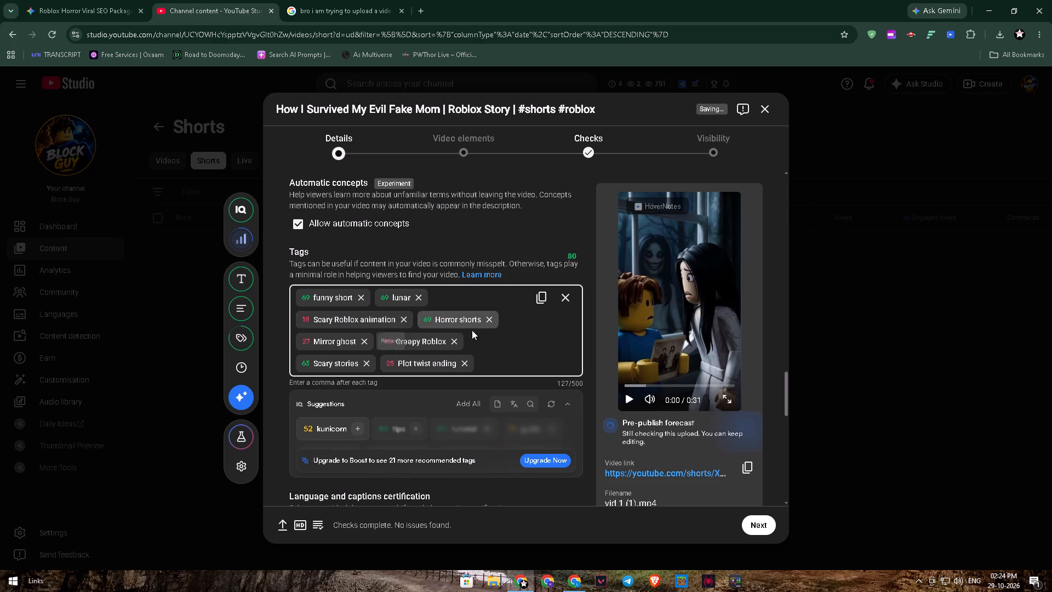
{"action": "left_click", "coordinate": [491, 365]}
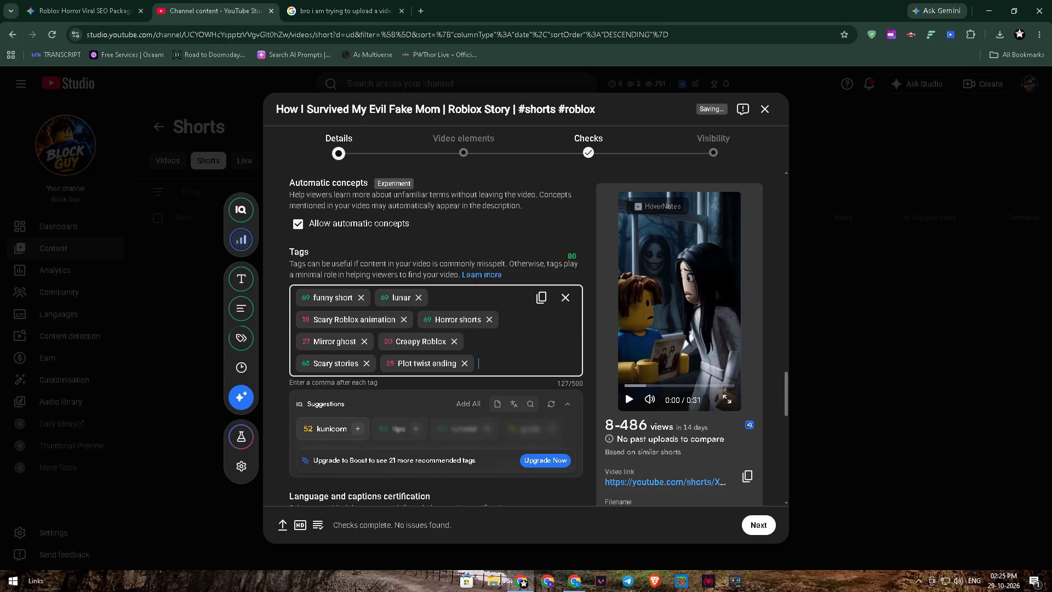
{"action": "type", "text": "robloc"}
{"action": "key", "text": "BackSpace"}
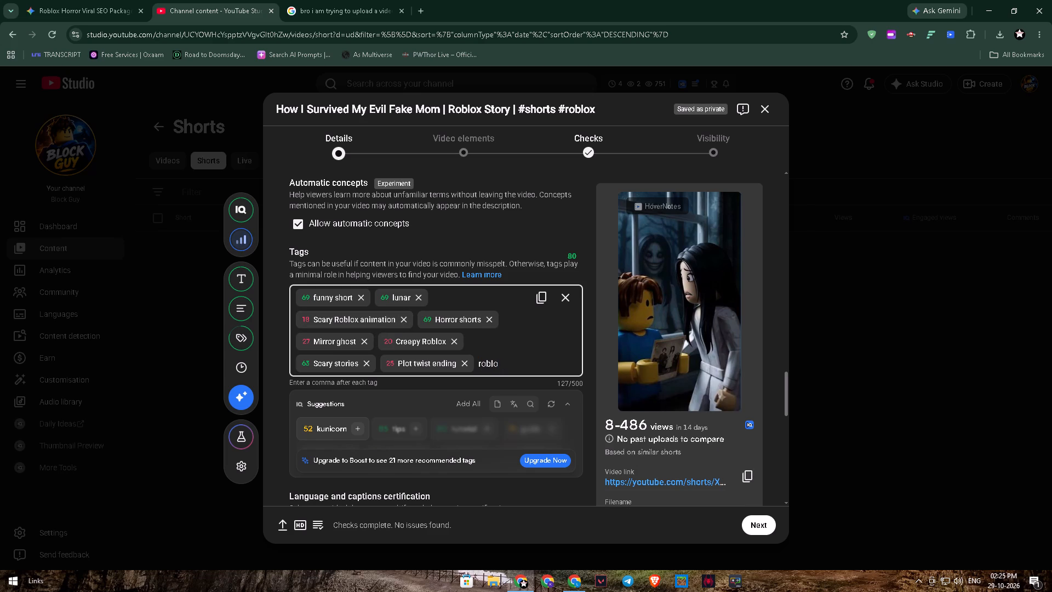
{"action": "type", "text": "cx"}
{"action": "key", "text": "BackSpace"}
{"action": "key", "text": "BackSpace"}
{"action": "key", "text": "x"}
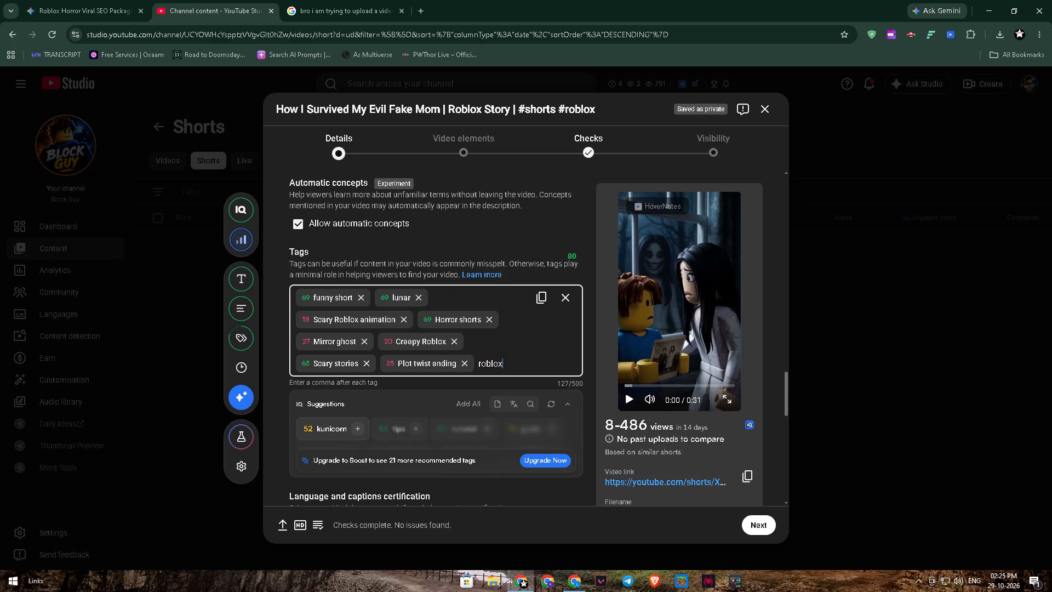
{"action": "scroll", "coordinate": [513, 398], "scroll_direction": "down", "scroll_amount": 5}
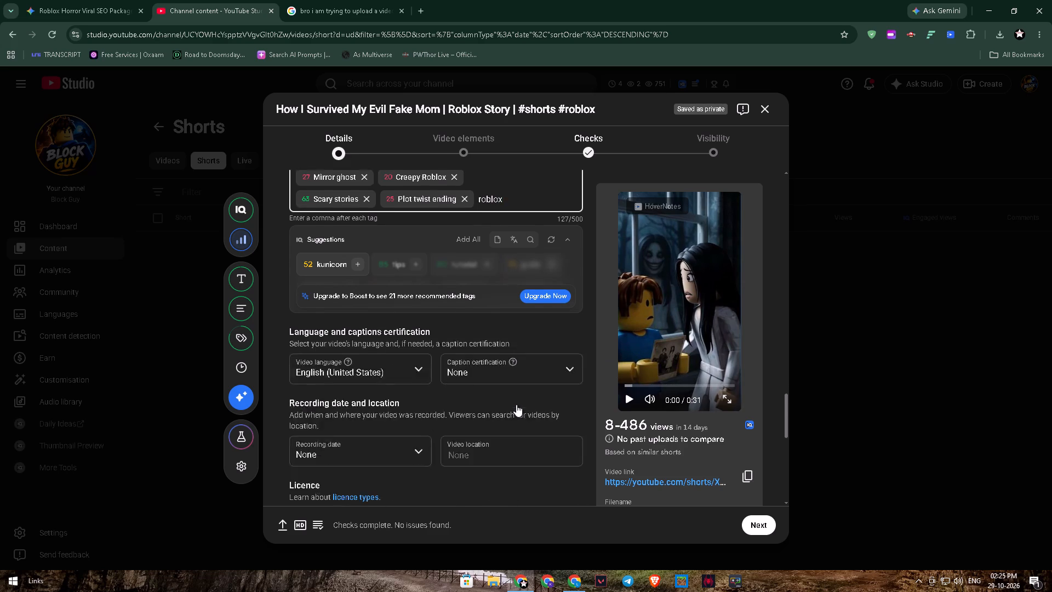
Set the upload's game title to Roblox under the Gaming category.
{"action": "scroll", "coordinate": [516, 405], "scroll_direction": "down", "scroll_amount": 5}
{"action": "left_click", "coordinate": [437, 372]}
{"action": "key", "text": "r"}
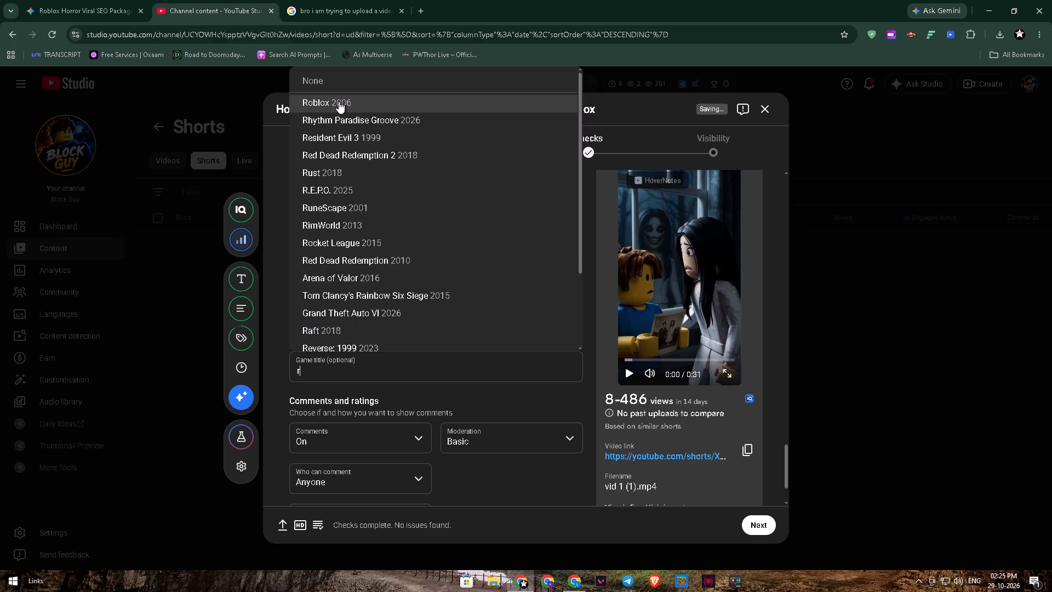
{"action": "left_click", "coordinate": [339, 101]}
Add the tags "horror" and "story" after "roblox" in the upload's tags.
{"action": "scroll", "coordinate": [508, 338], "scroll_direction": "up", "scroll_amount": 10}
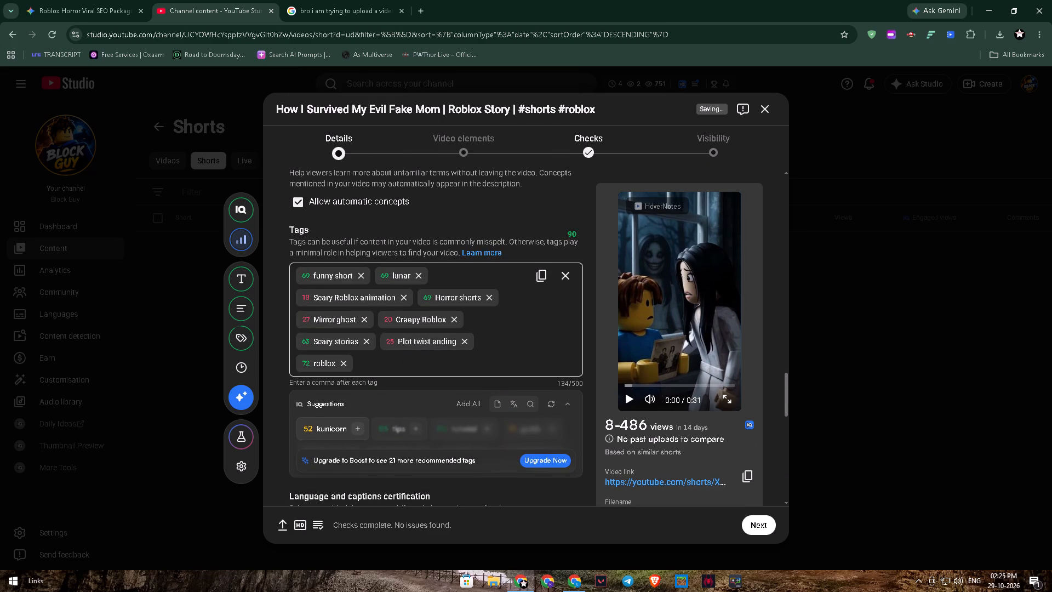
{"action": "left_click", "coordinate": [390, 364]}
{"action": "key", "text": "h"}
{"action": "key", "text": "o"}
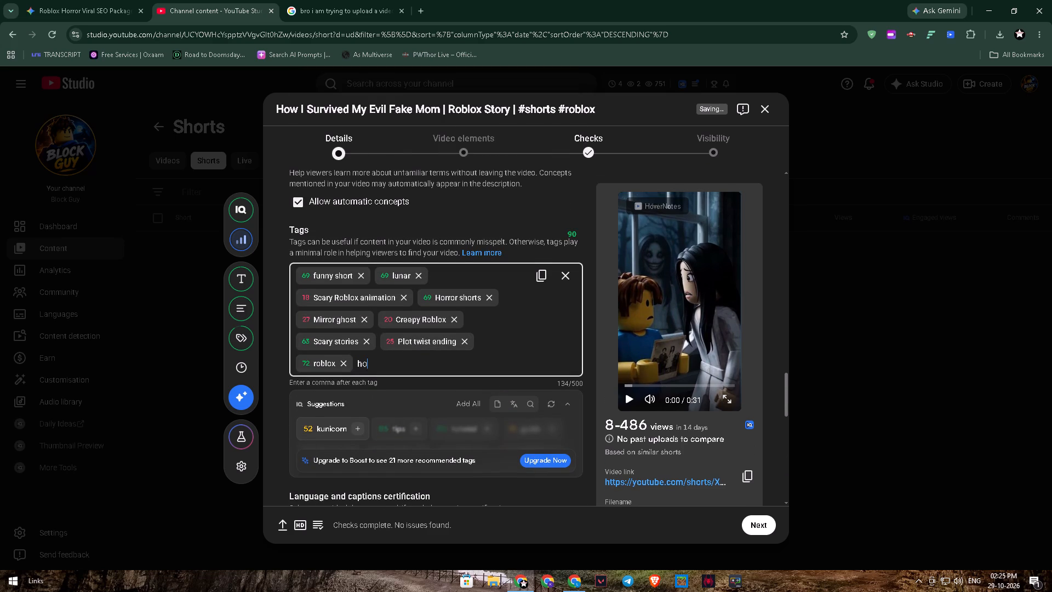
{"action": "key", "text": "r"}
{"action": "key", "text": "r"}
{"action": "type", "text": "or"}
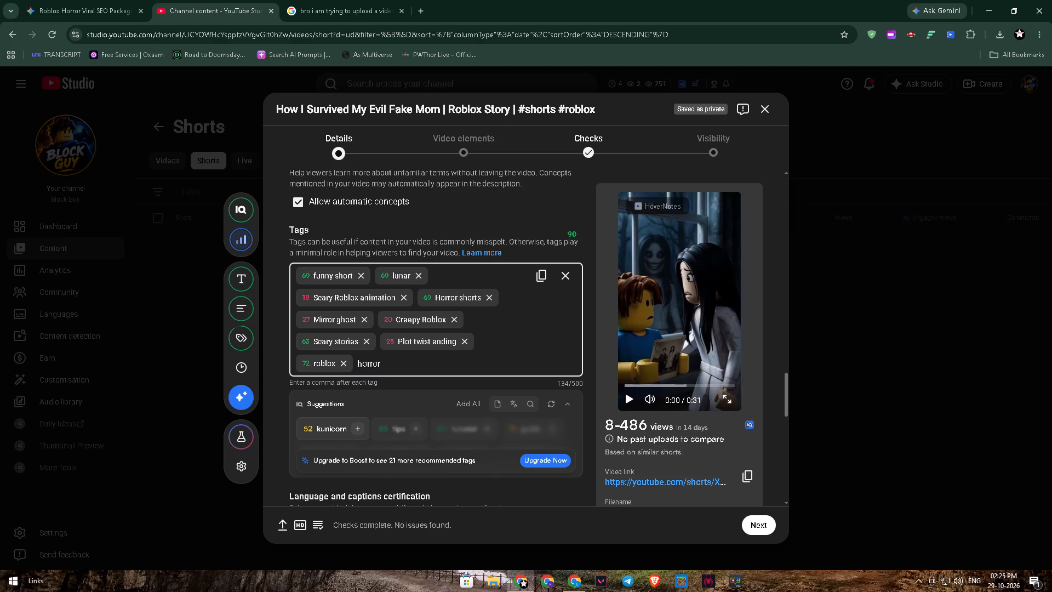
{"action": "key", "text": "period"}
{"action": "key", "text": "BackSpace"}
{"action": "type", "text": ",story"}
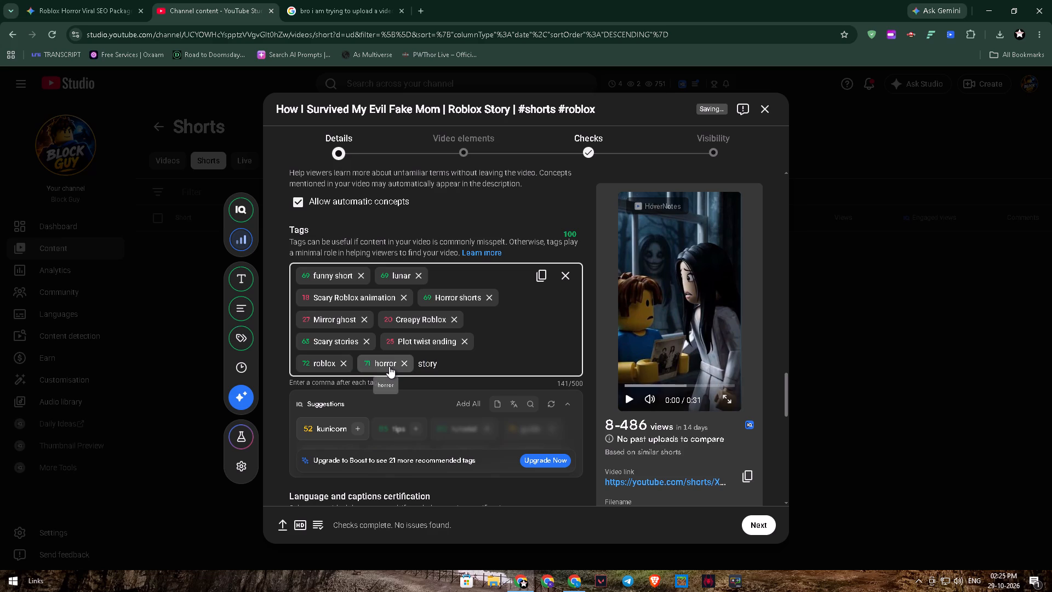
{"action": "key", "text": "comma"}
Review the upload's details from the title and description through the tags, category and comment settings.
{"action": "scroll", "coordinate": [546, 365], "scroll_direction": "down", "scroll_amount": 2}
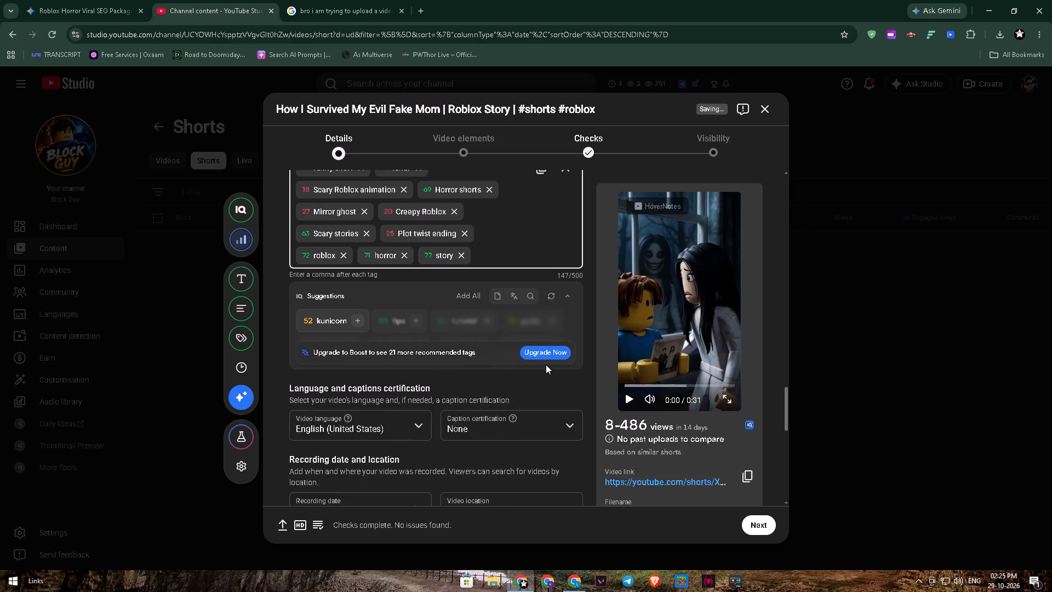
{"action": "scroll", "coordinate": [546, 365], "scroll_direction": "down", "scroll_amount": 4}
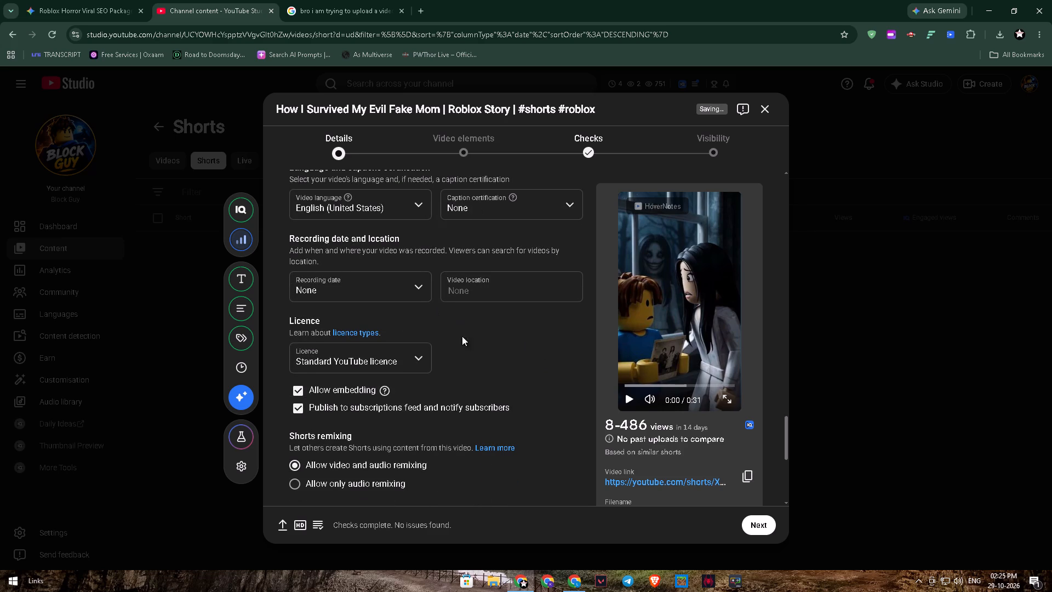
{"action": "scroll", "coordinate": [404, 357], "scroll_direction": "down", "scroll_amount": 4}
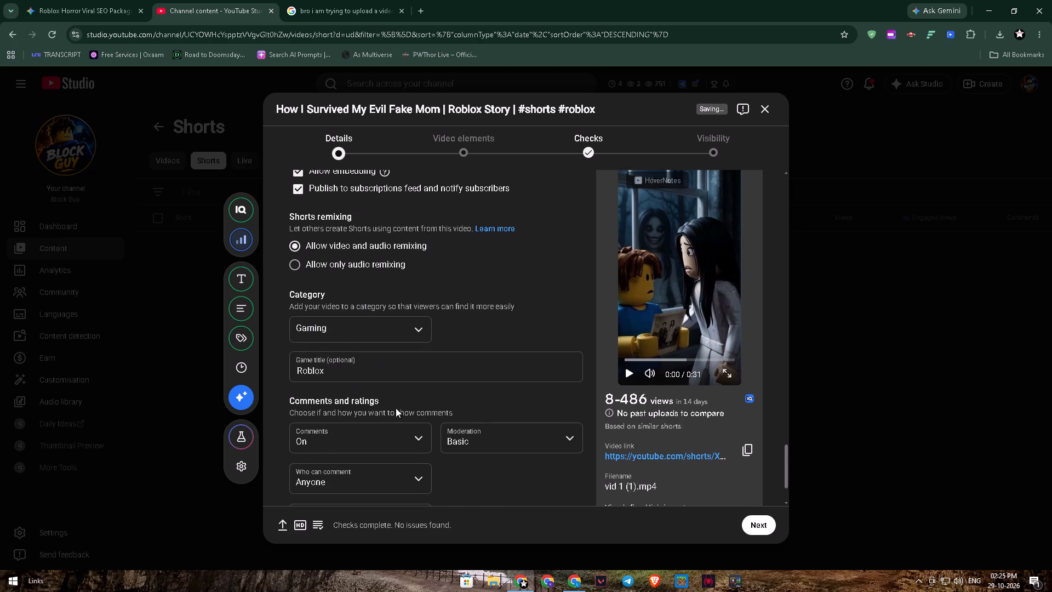
{"action": "scroll", "coordinate": [410, 411], "scroll_direction": "down", "scroll_amount": 3}
{"action": "left_click", "coordinate": [768, 525]}
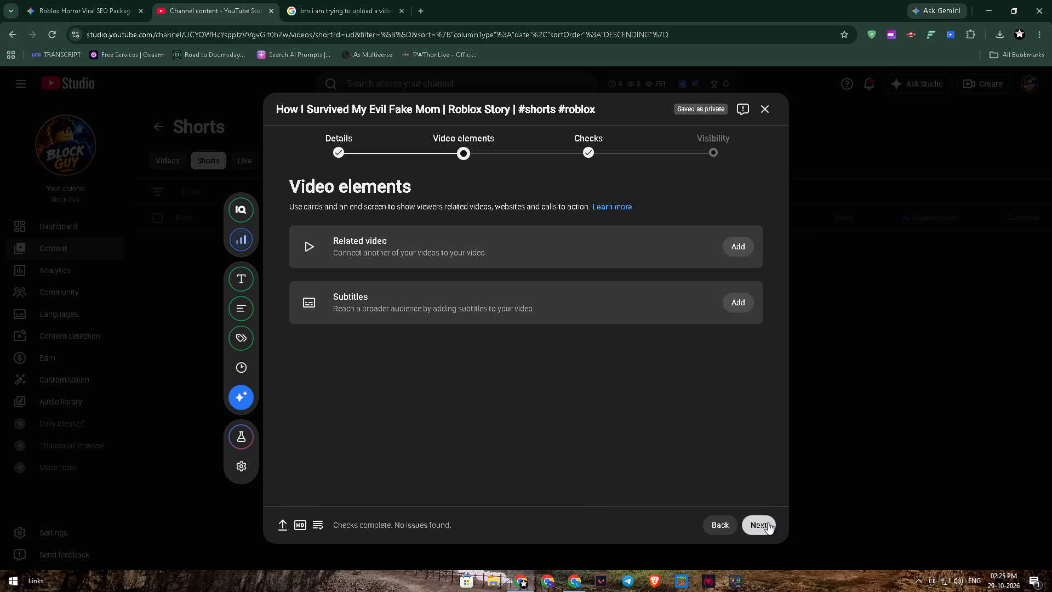
{"action": "left_click", "coordinate": [725, 524]}
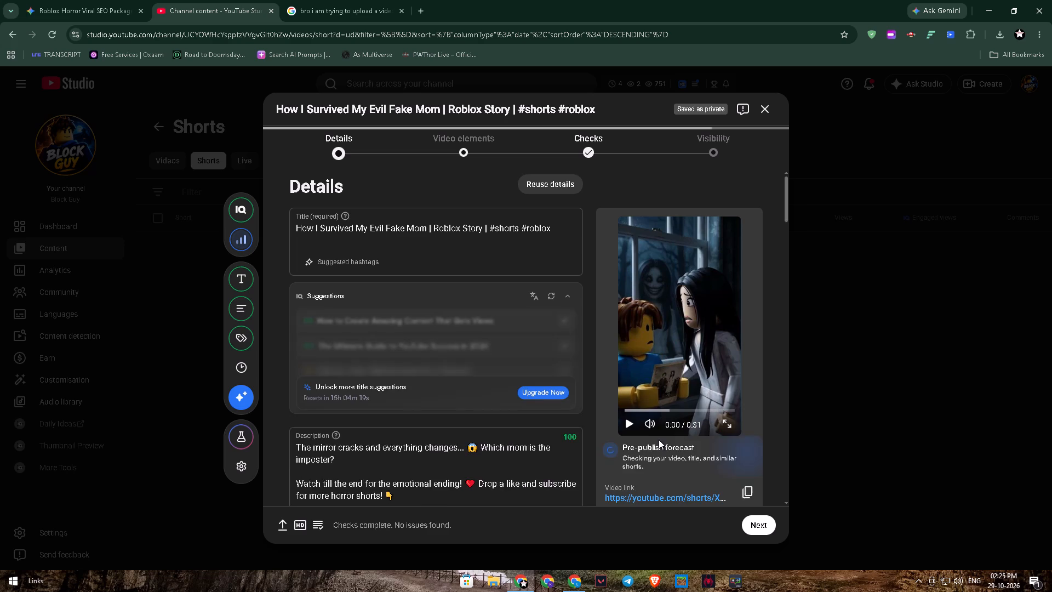
{"action": "scroll", "coordinate": [539, 430], "scroll_direction": "down", "scroll_amount": 2}
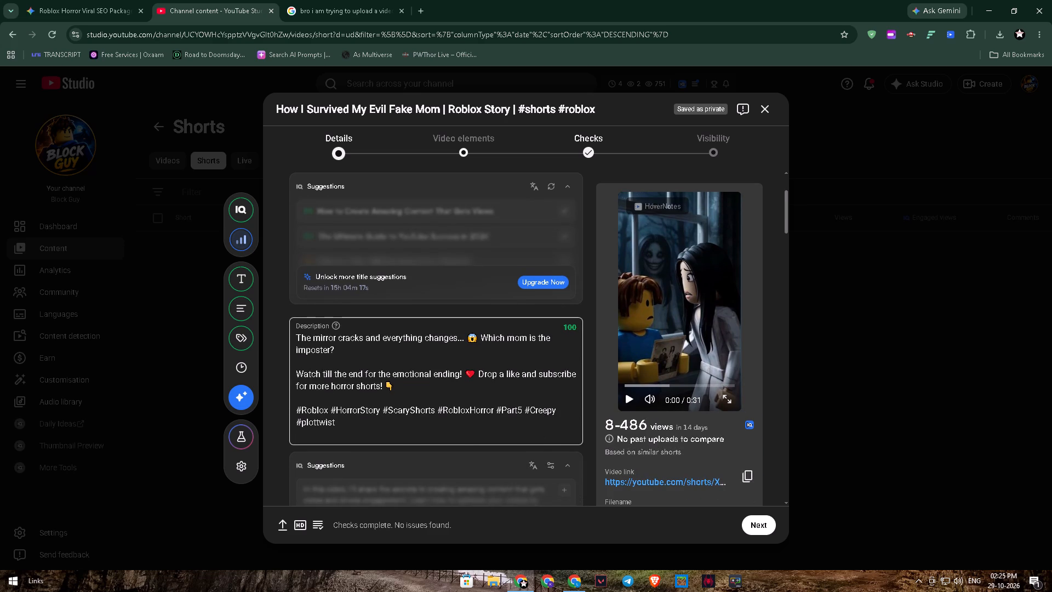
{"action": "scroll", "coordinate": [473, 426], "scroll_direction": "up", "scroll_amount": 5}
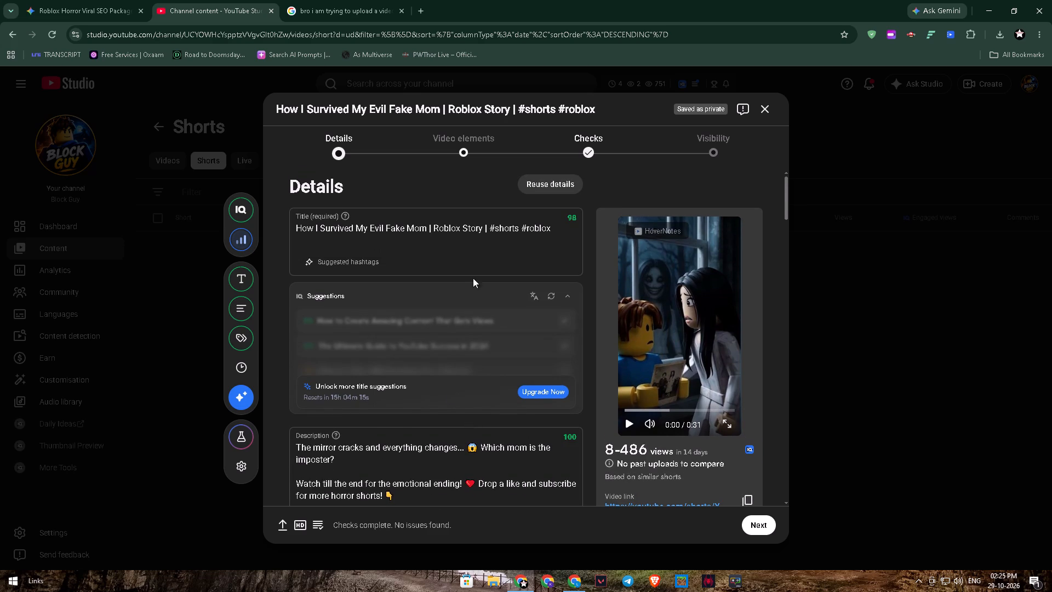
{"action": "scroll", "coordinate": [561, 289], "scroll_direction": "down", "scroll_amount": 1}
{"action": "scroll", "coordinate": [401, 366], "scroll_direction": "down", "scroll_amount": 2}
{"action": "scroll", "coordinate": [476, 385], "scroll_direction": "down", "scroll_amount": 1}
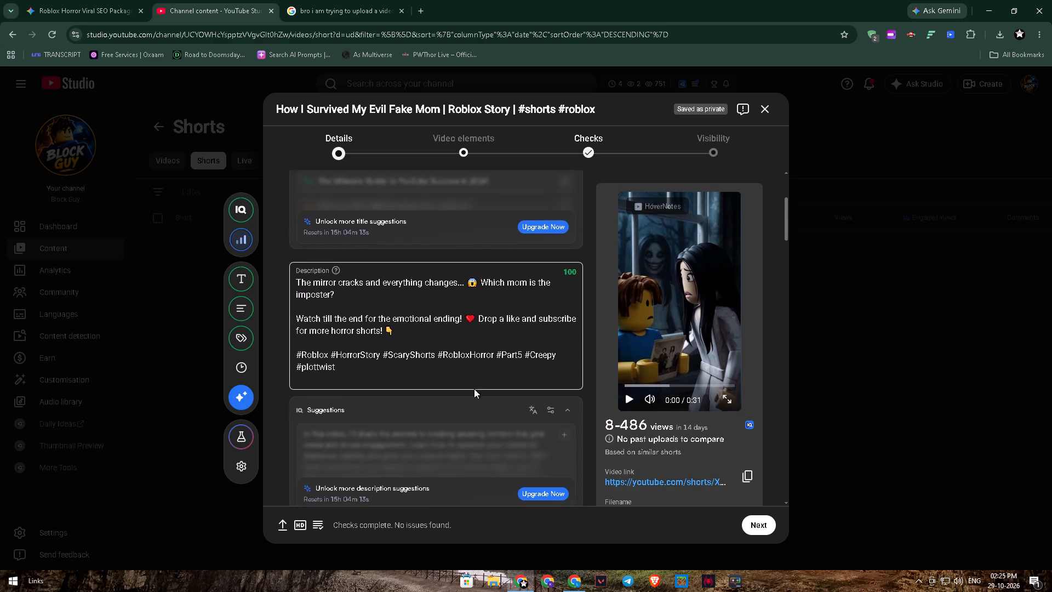
{"action": "scroll", "coordinate": [474, 389], "scroll_direction": "down", "scroll_amount": 3}
{"action": "scroll", "coordinate": [533, 460], "scroll_direction": "down", "scroll_amount": 2}
{"action": "scroll", "coordinate": [471, 439], "scroll_direction": "down", "scroll_amount": 2}
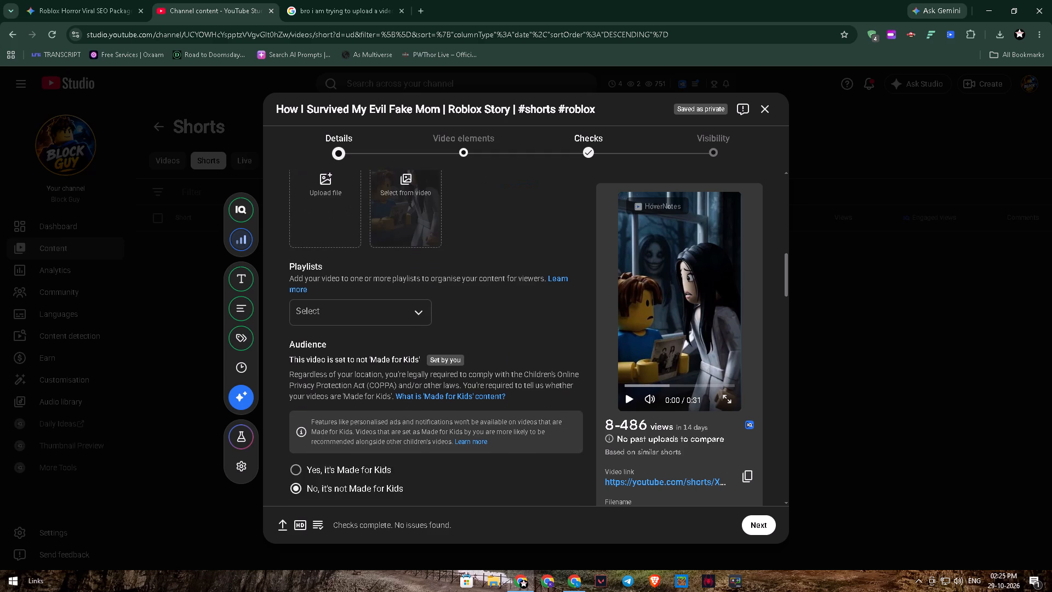
{"action": "scroll", "coordinate": [413, 431], "scroll_direction": "down", "scroll_amount": 2}
{"action": "scroll", "coordinate": [467, 458], "scroll_direction": "down", "scroll_amount": 6}
{"action": "scroll", "coordinate": [388, 451], "scroll_direction": "down", "scroll_amount": 2}
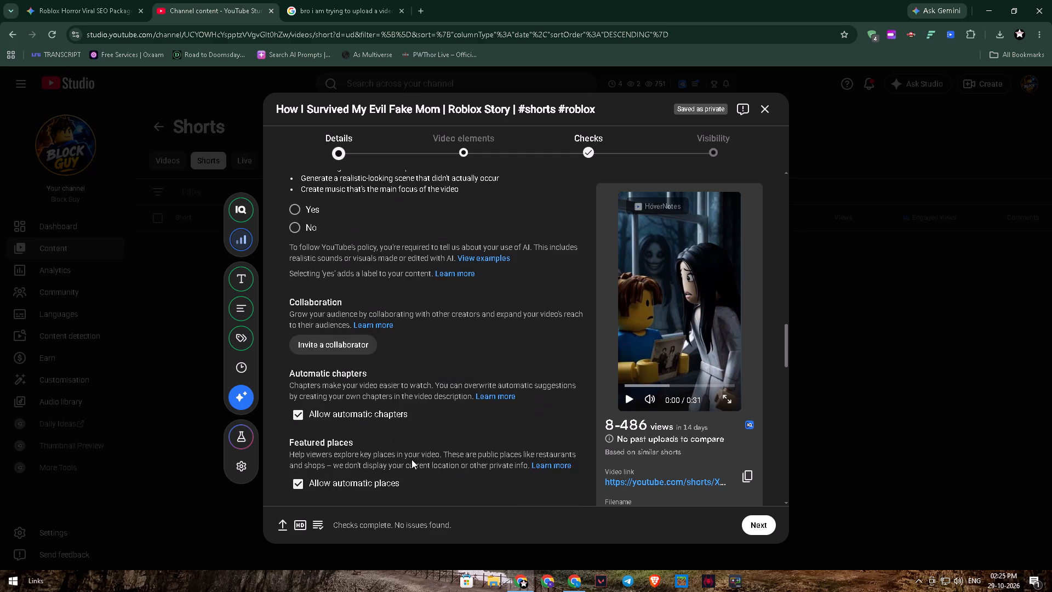
{"action": "scroll", "coordinate": [418, 466], "scroll_direction": "down", "scroll_amount": 10}
{"action": "scroll", "coordinate": [549, 469], "scroll_direction": "down", "scroll_amount": 5}
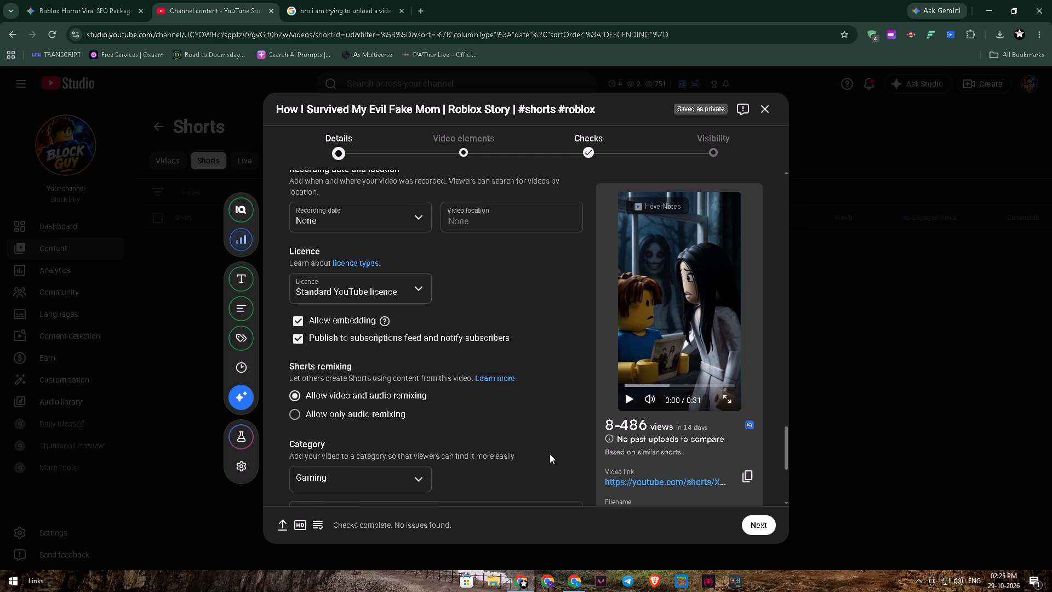
{"action": "scroll", "coordinate": [479, 449], "scroll_direction": "down", "scroll_amount": 6}
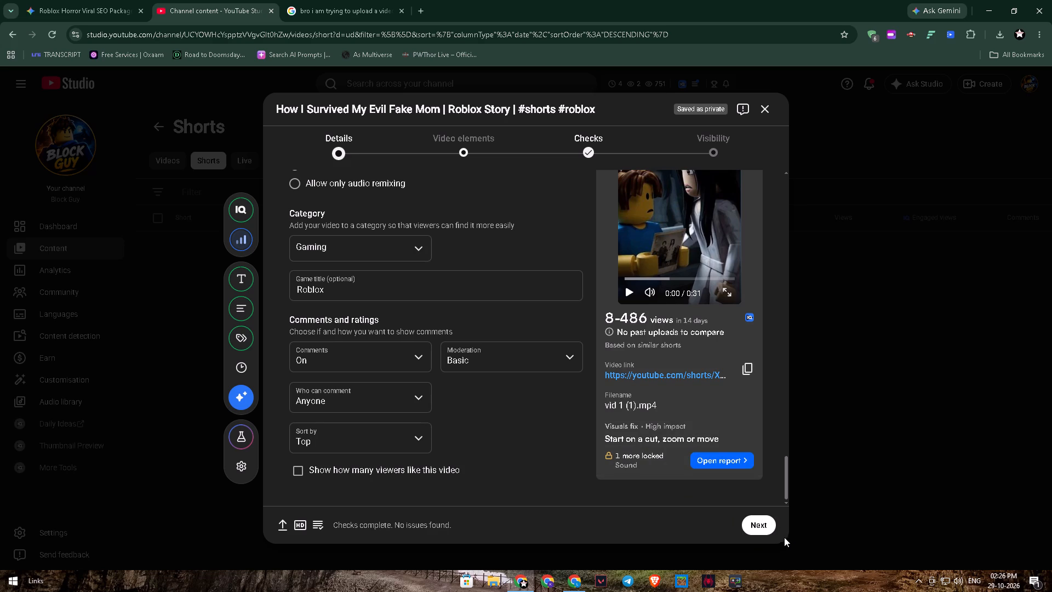
Attach the Short "Which Mom Is Real? Part 4" as the upload's related video.
{"action": "left_click", "coordinate": [758, 530]}
{"action": "left_click", "coordinate": [749, 255]}
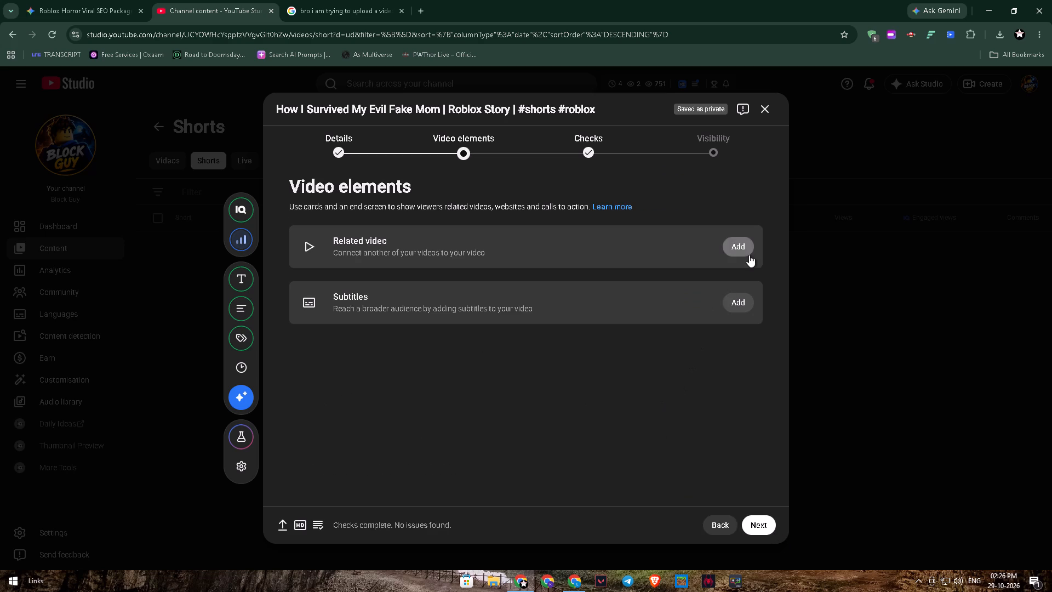
{"action": "left_click", "coordinate": [335, 217]}
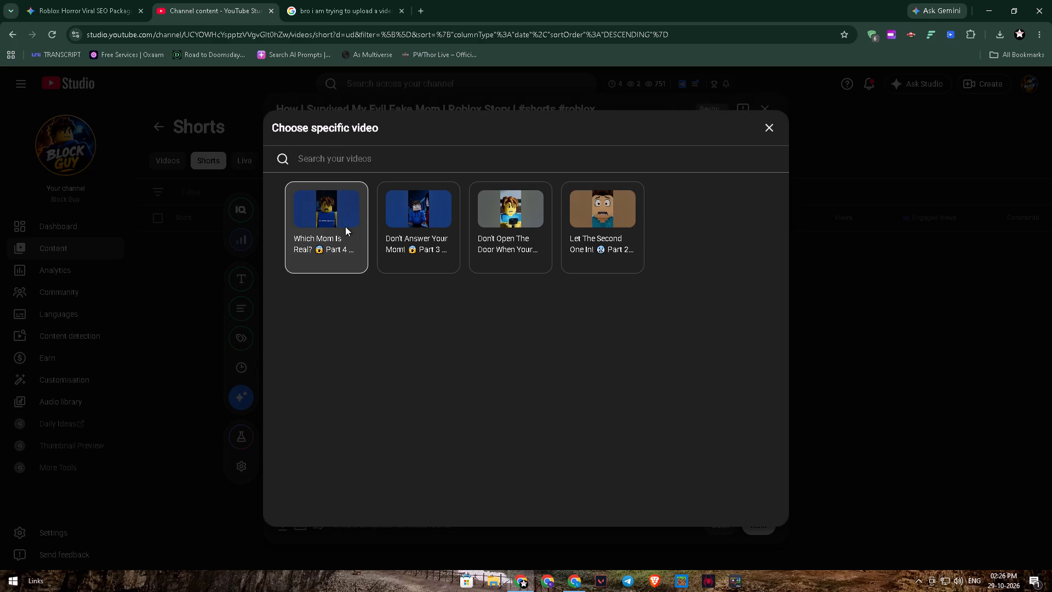
Schedule the Short to go public on 30 Oct 2026 at 00:15 and dismiss the confirmation.
{"action": "left_click", "coordinate": [767, 530]}
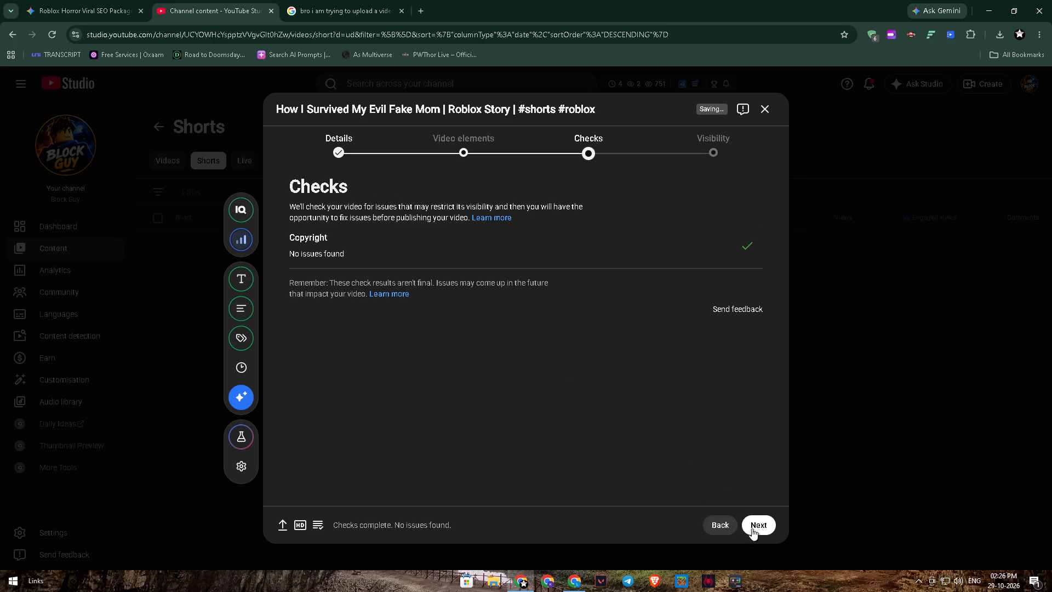
{"action": "left_click", "coordinate": [753, 519]}
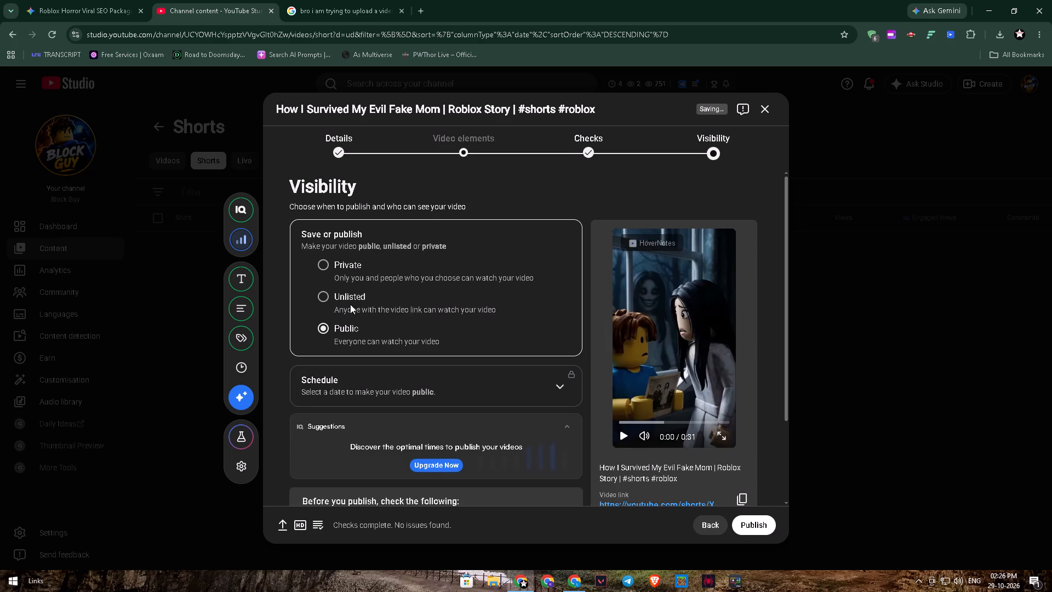
{"action": "left_click", "coordinate": [412, 388]}
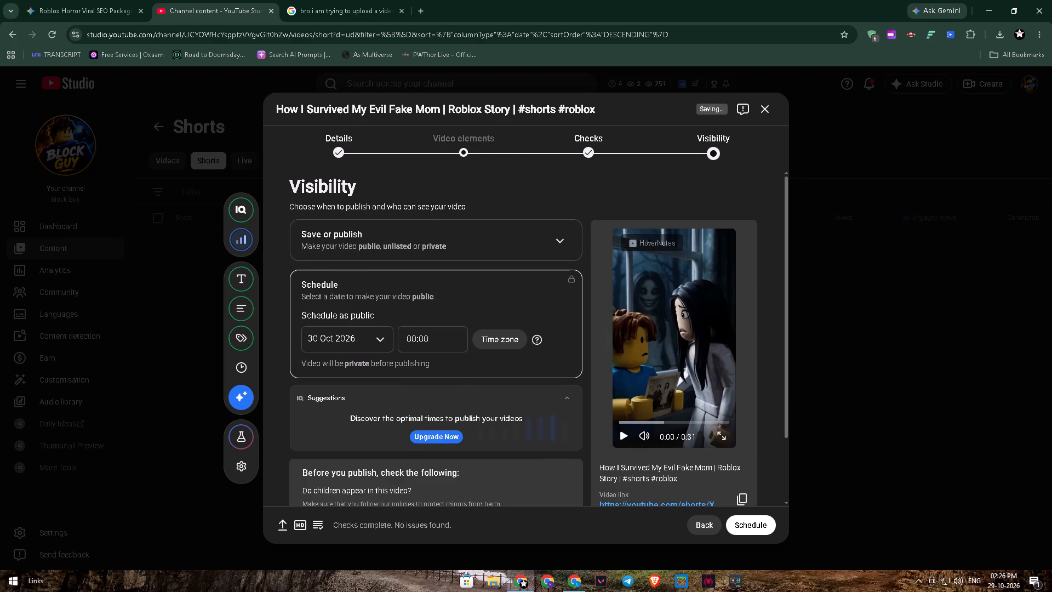
{"action": "left_click", "coordinate": [431, 338]}
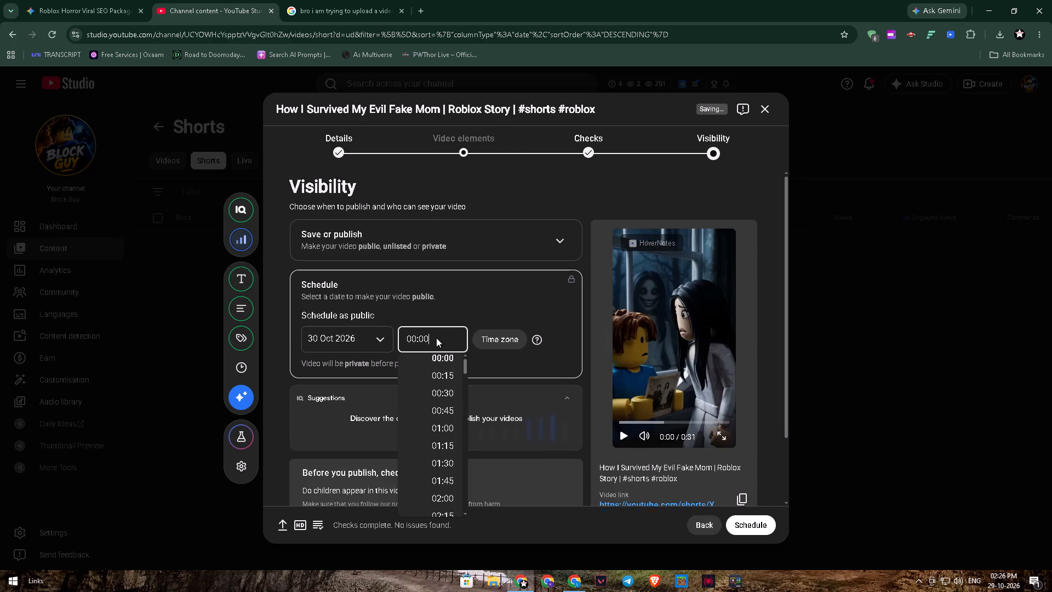
{"action": "key", "text": "BackSpace"}
{"action": "key", "text": "BackSpace"}
{"action": "type", "text": "15"}
{"action": "left_click", "coordinate": [517, 361]}
{"action": "scroll", "coordinate": [504, 386], "scroll_direction": "down", "scroll_amount": 2}
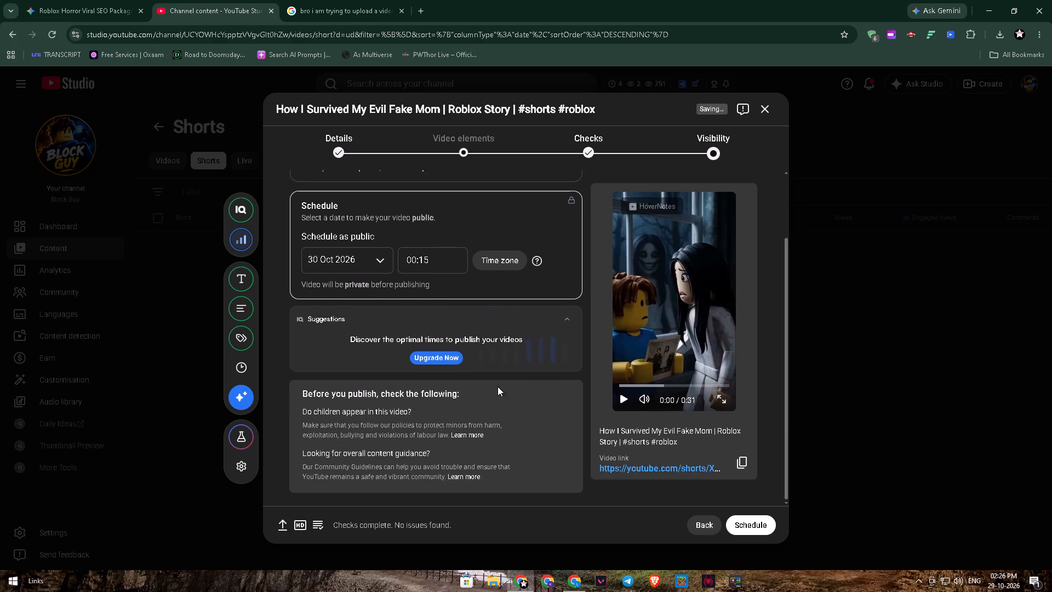
{"action": "scroll", "coordinate": [486, 390], "scroll_direction": "down", "scroll_amount": 3}
{"action": "left_click", "coordinate": [750, 523]}
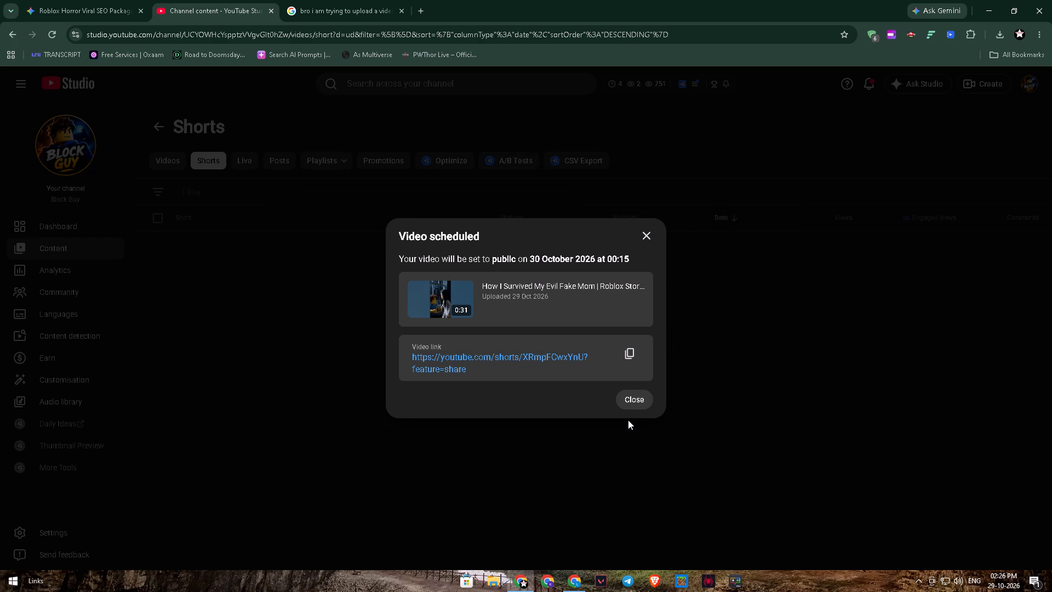
{"action": "left_click", "coordinate": [622, 399]}
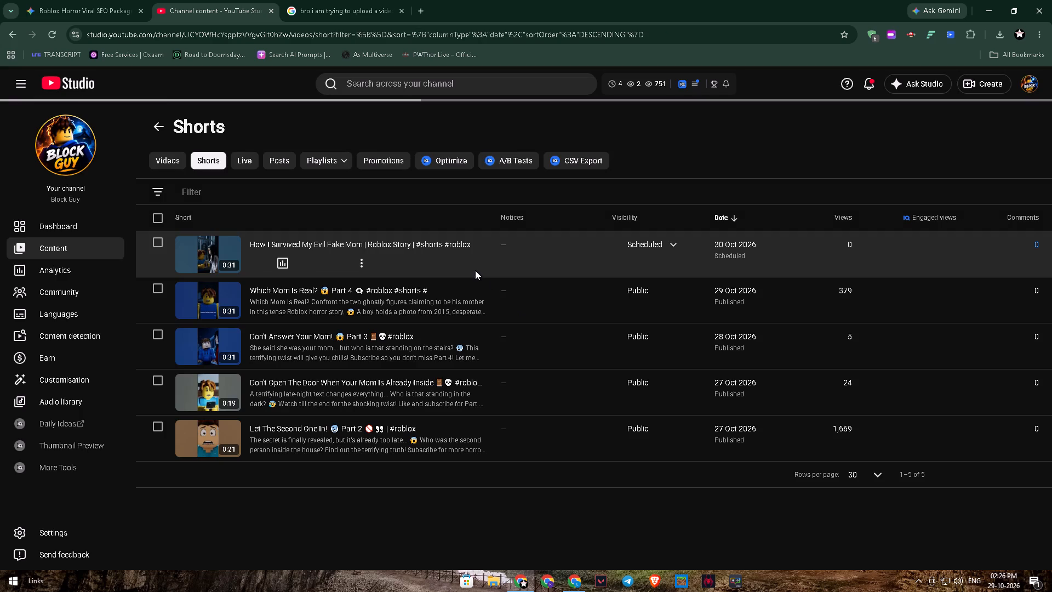
Start a new video upload with the file vid 2 (1).mp4 from the Downloads folder.
{"action": "left_click", "coordinate": [989, 84]}
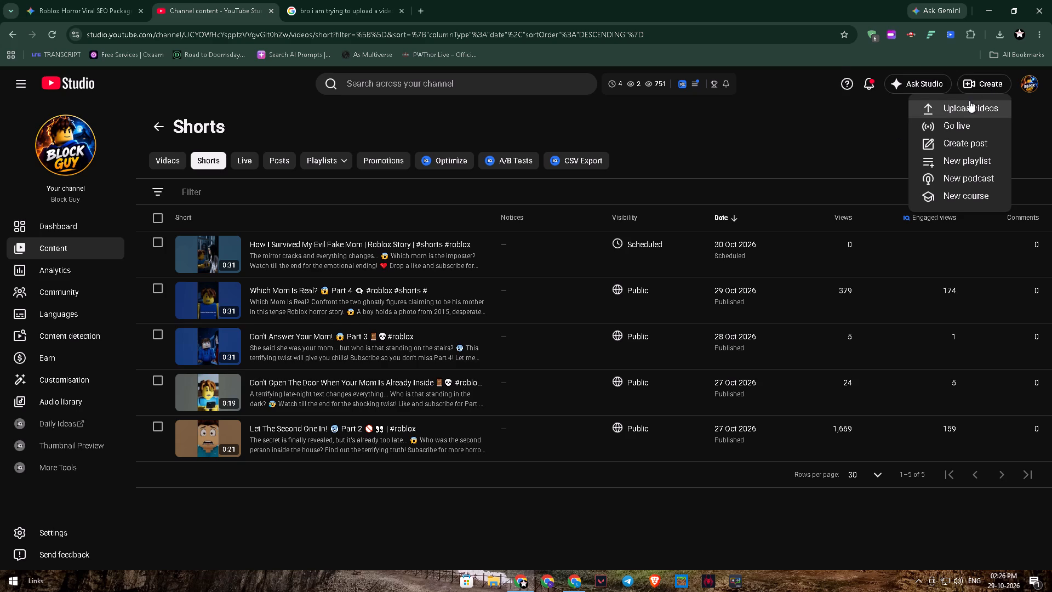
{"action": "left_click", "coordinate": [969, 101]}
{"action": "left_click", "coordinate": [531, 377]}
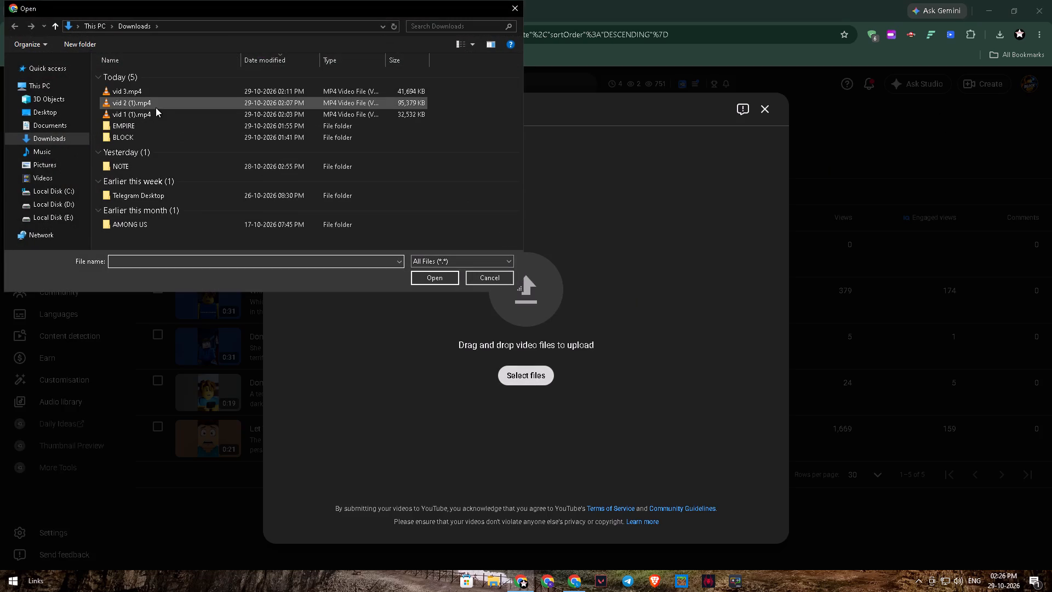
{"action": "left_click", "coordinate": [152, 104]}
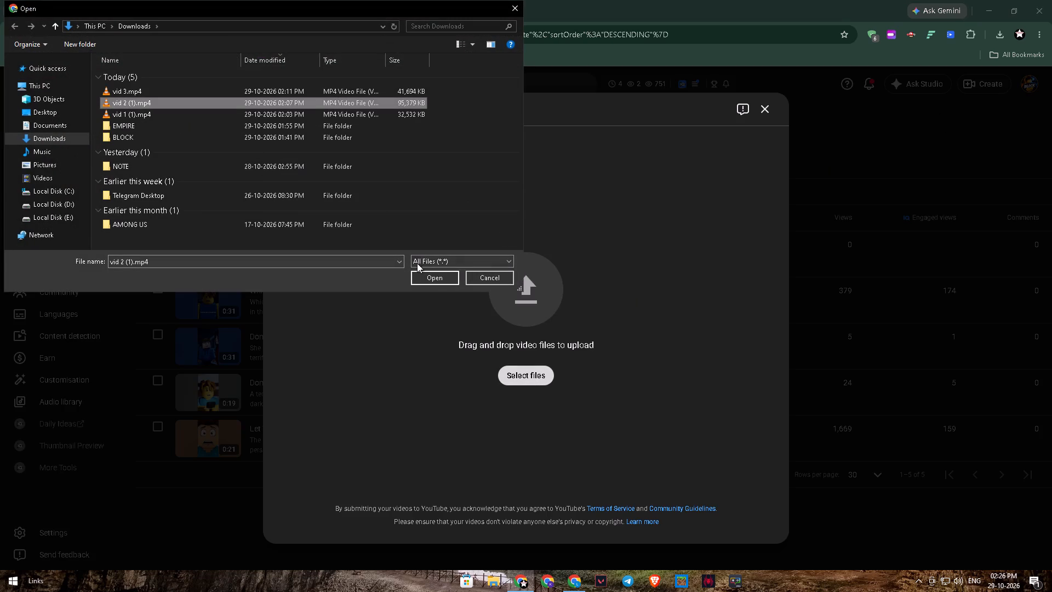
{"action": "left_click", "coordinate": [432, 280]}
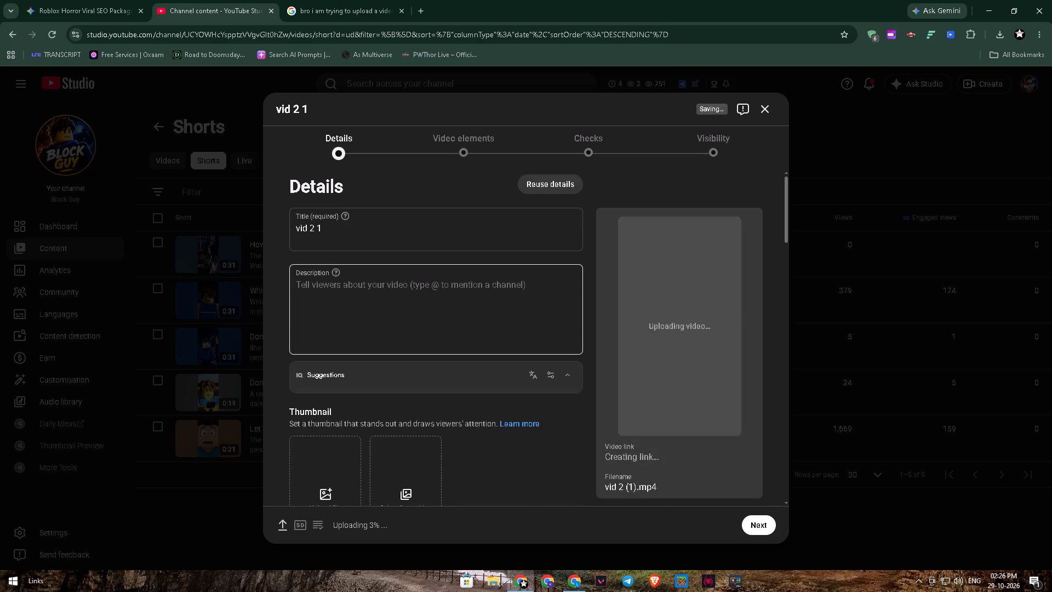
Clear the default title of the new upload.
{"action": "left_click", "coordinate": [373, 223]}
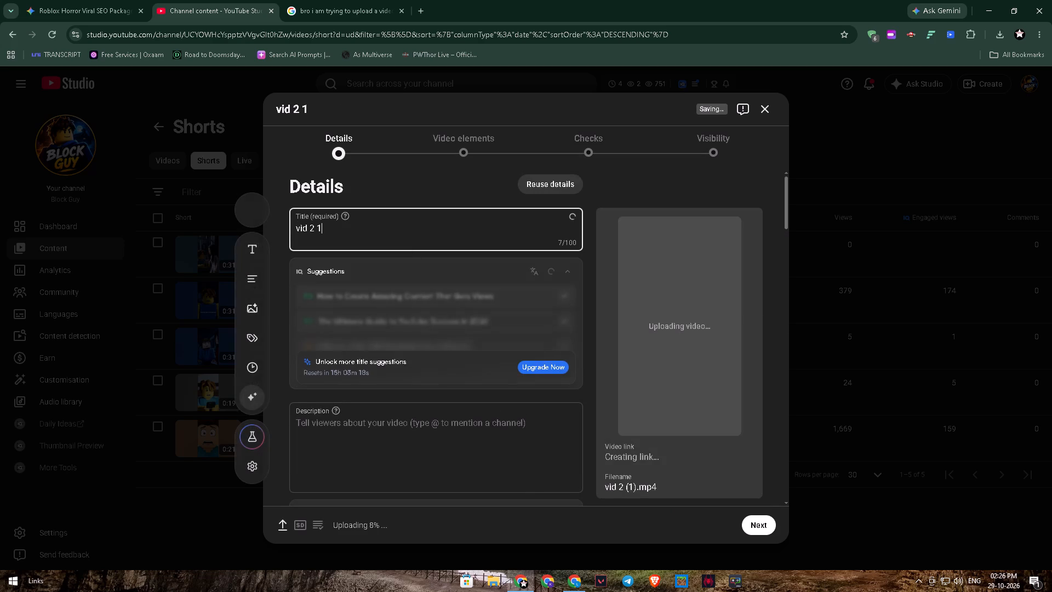
{"action": "key", "text": "ctrl+BackSpace"}
{"action": "key", "text": "ctrl+BackSpace"}
{"action": "key", "text": "ctrl+BackSpace"}
{"action": "key", "text": "ctrl+BackSpace"}
{"action": "key", "text": "ctrl+BackSpace"}
{"action": "key", "text": "ctrl+BackSpace"}
{"action": "key", "text": "ctrl+BackSpace"}
{"action": "key", "text": "ctrl+BackSpace"}
{"action": "key", "text": "ctrl+BackSpace"}
{"action": "key", "text": "ctrl+BackSpace"}
{"action": "key", "text": "ctrl+BackSpace"}
{"action": "key", "text": "ctrl+BackSpace"}
{"action": "key", "text": "ctrl+BackSpace"}
{"action": "key", "text": "ctrl+BackSpace"}
{"action": "key", "text": "ctrl+BackSpace"}
{"action": "key", "text": "ctrl+BackSpace"}
{"action": "key", "text": "ctrl+BackSpace"}
{"action": "key", "text": "ctrl+BackSpace"}
{"action": "key", "text": "ctrl+BackSpace"}
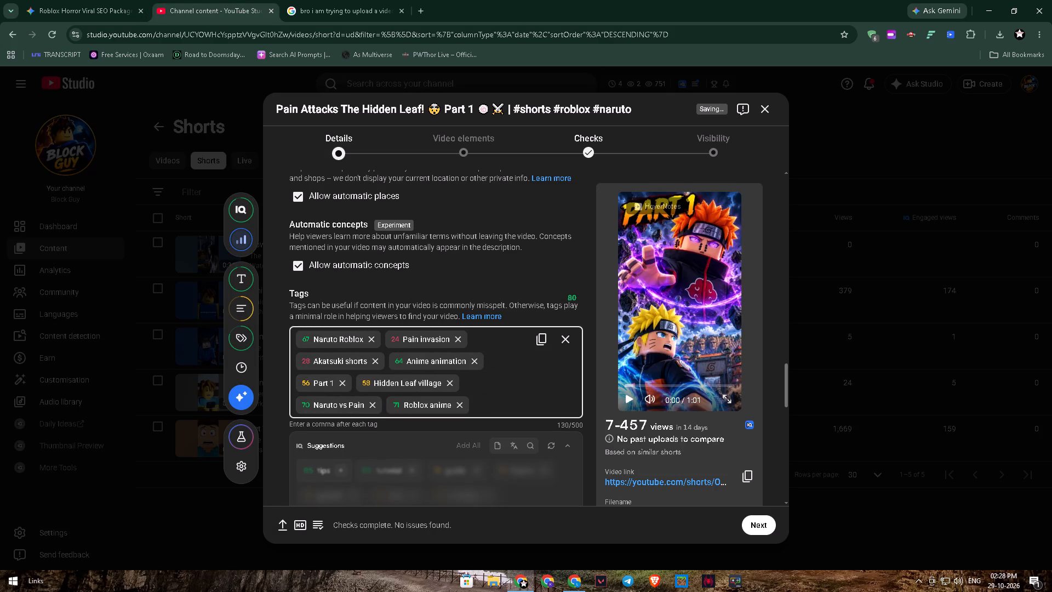
Add the extra tags entertainment, anime and edit after the pasted ones.
{"action": "key", "text": "shift+numbersign"}
{"action": "key", "text": "BackSpace"}
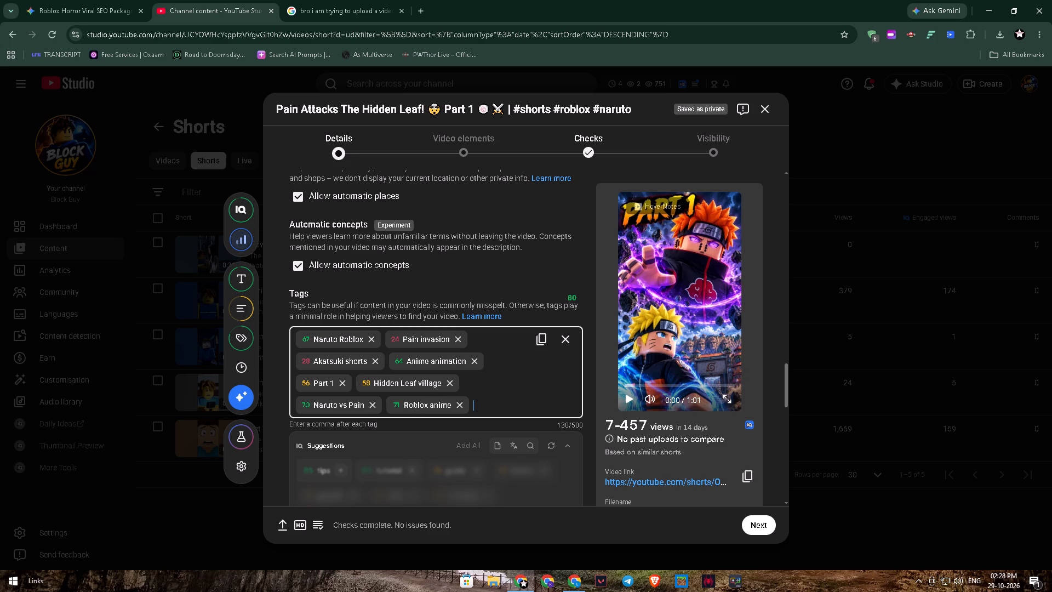
{"action": "type", "text": "enter"}
{"action": "type", "text": "tainmen"}
{"action": "key", "text": "t"}
{"action": "key", "text": "Return"}
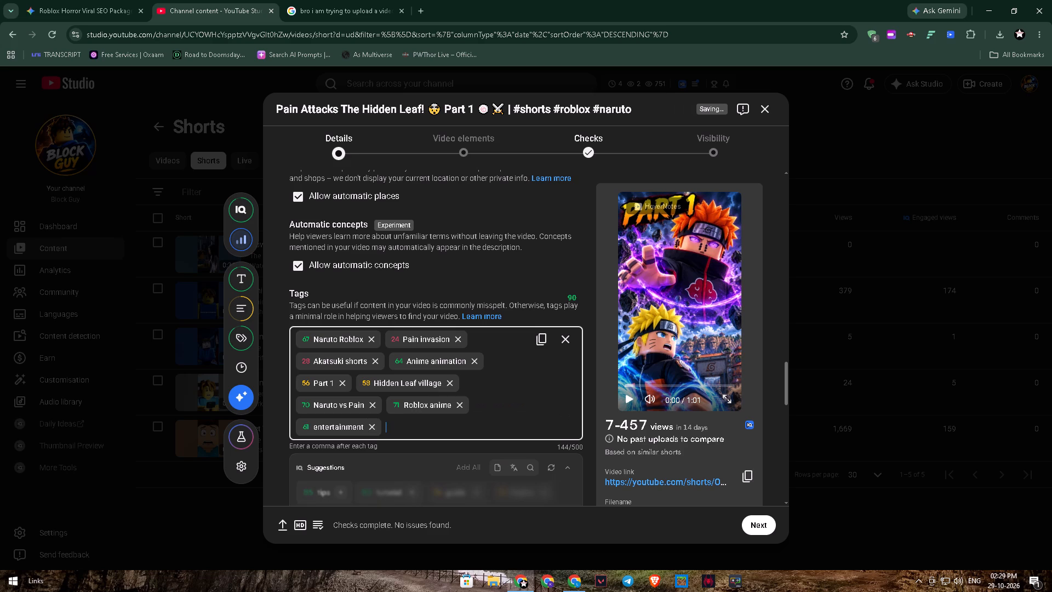
{"action": "type", "text": "anime"}
{"action": "key", "text": "Return"}
{"action": "type", "text": "edit"}
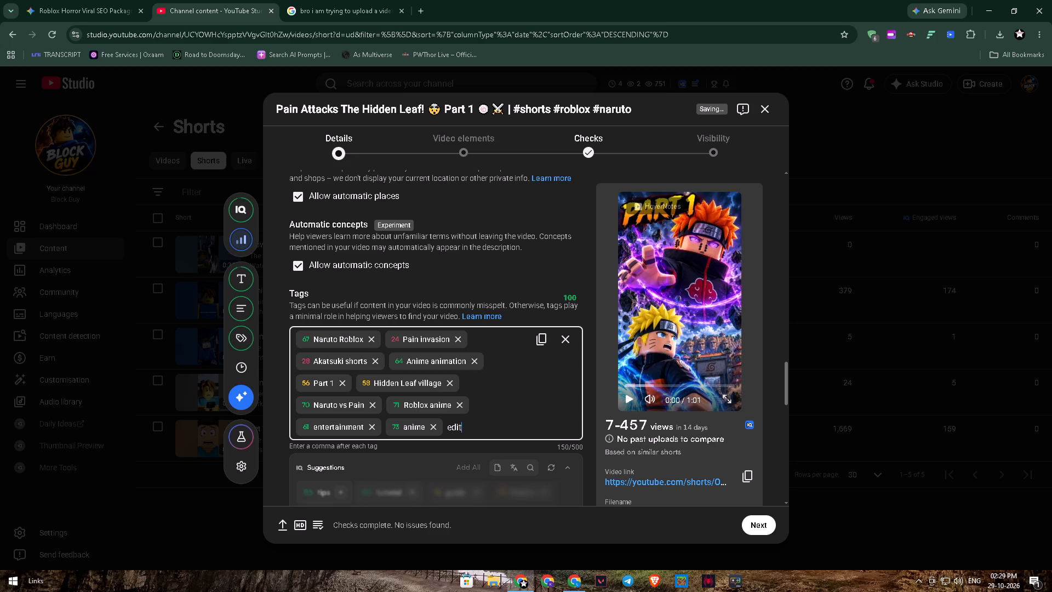
{"action": "key", "text": "Return"}
Set the game title under the Gaming category to Roblox.
{"action": "scroll", "coordinate": [574, 405], "scroll_direction": "down", "scroll_amount": 3}
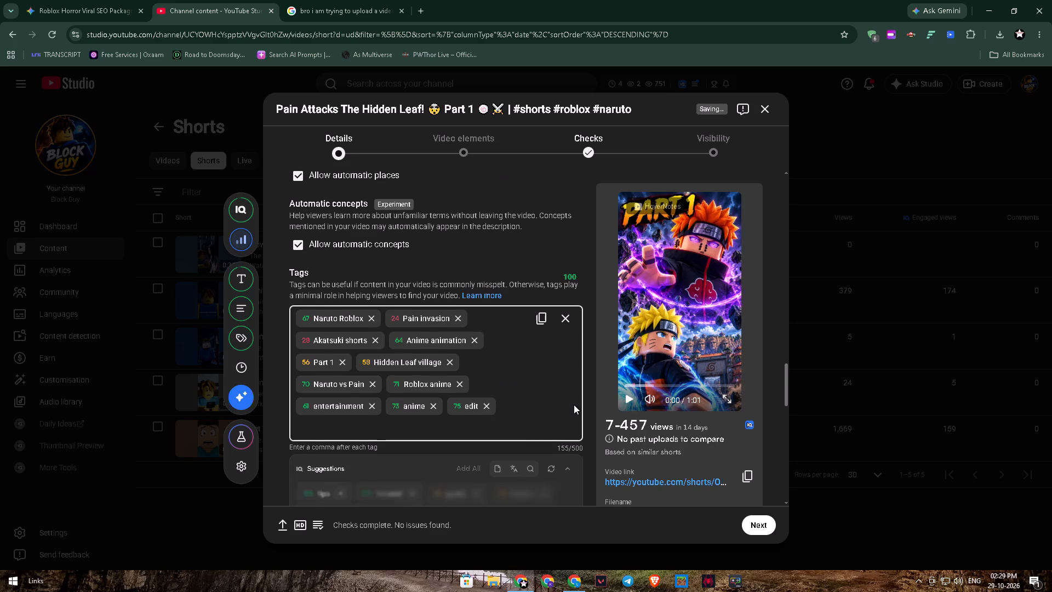
{"action": "scroll", "coordinate": [574, 405], "scroll_direction": "down", "scroll_amount": 2}
{"action": "scroll", "coordinate": [455, 305], "scroll_direction": "down", "scroll_amount": 2}
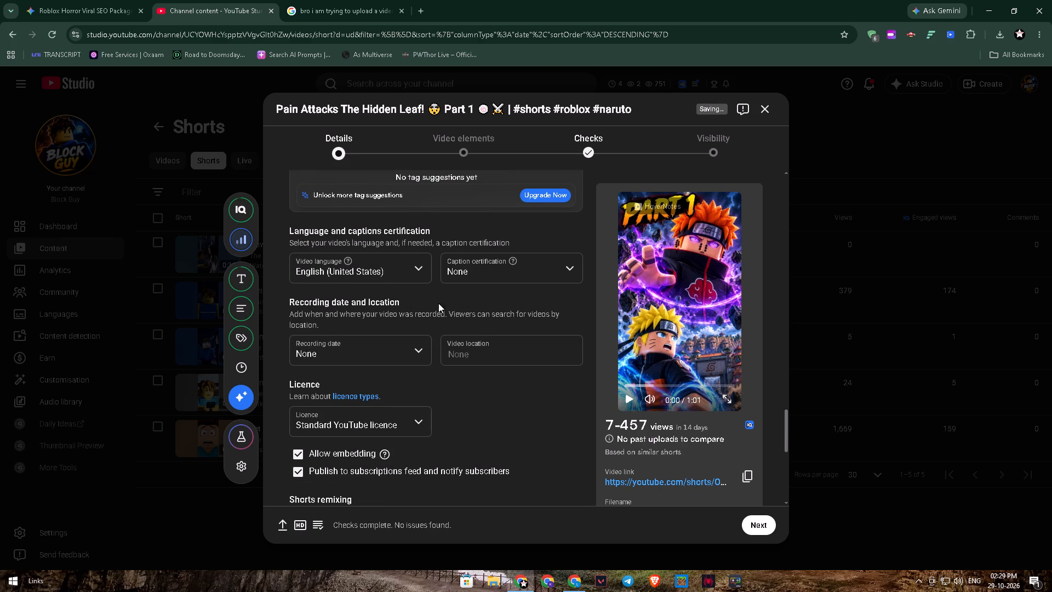
{"action": "scroll", "coordinate": [477, 375], "scroll_direction": "down", "scroll_amount": 3}
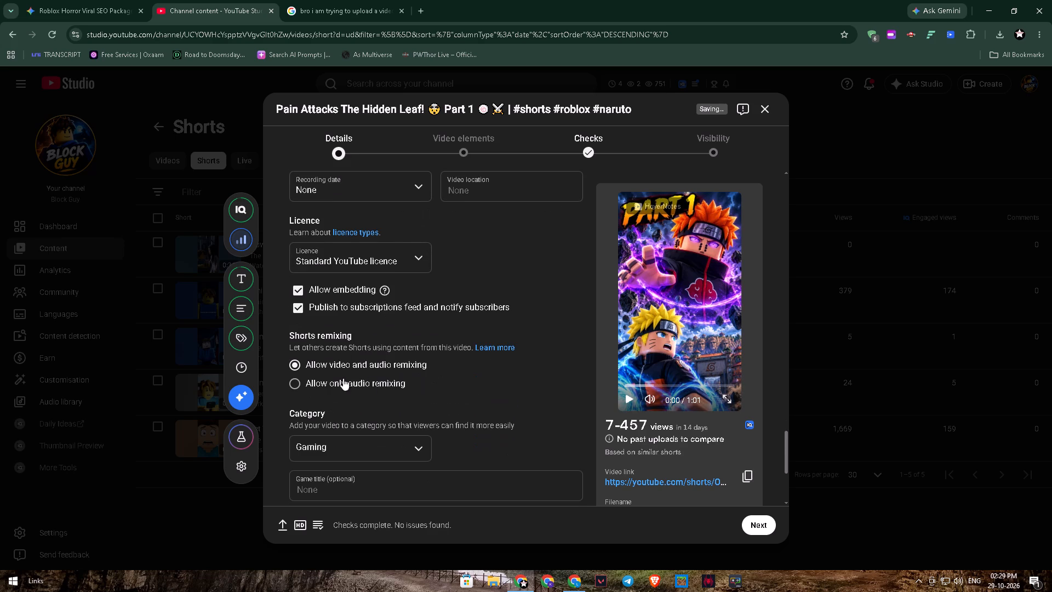
{"action": "left_click", "coordinate": [360, 477]}
{"action": "key", "text": "r"}
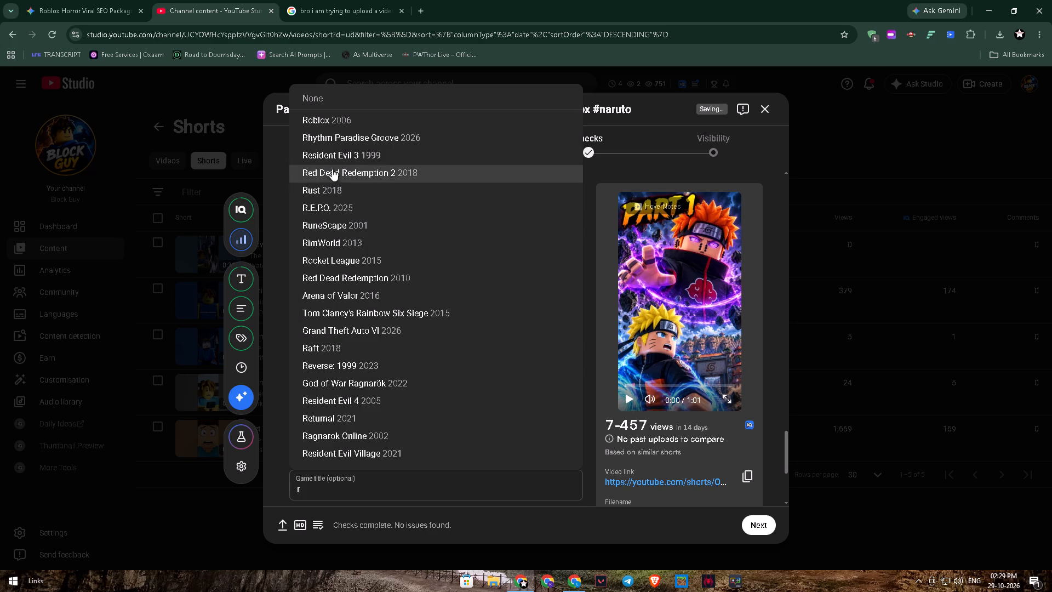
{"action": "left_click", "coordinate": [359, 125]}
Advance the upload past the details, video elements and checks stages to the visibility settings.
{"action": "scroll", "coordinate": [471, 328], "scroll_direction": "down", "scroll_amount": 4}
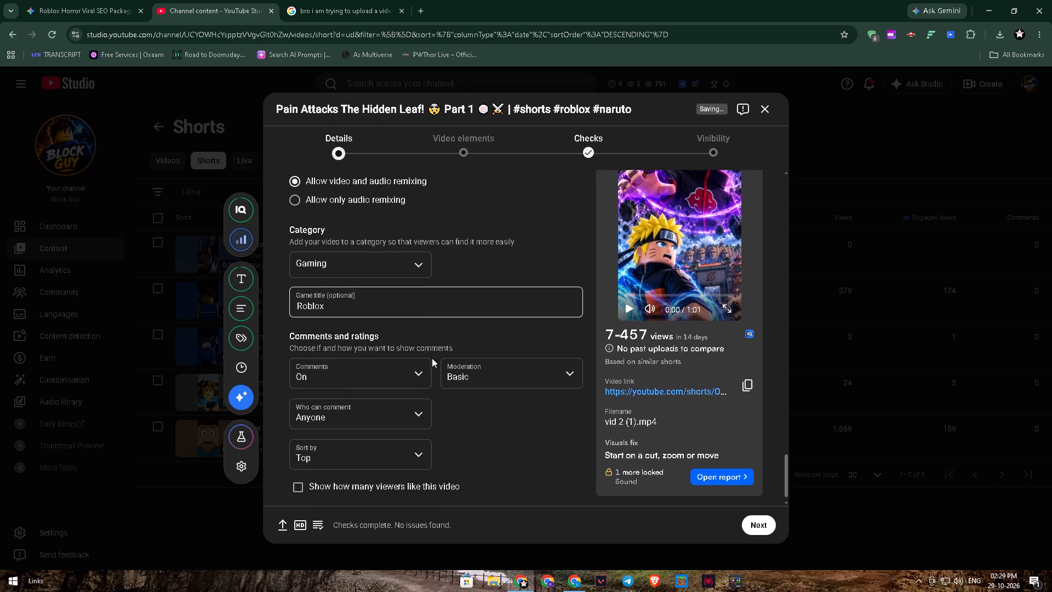
{"action": "scroll", "coordinate": [388, 441], "scroll_direction": "down", "scroll_amount": 1}
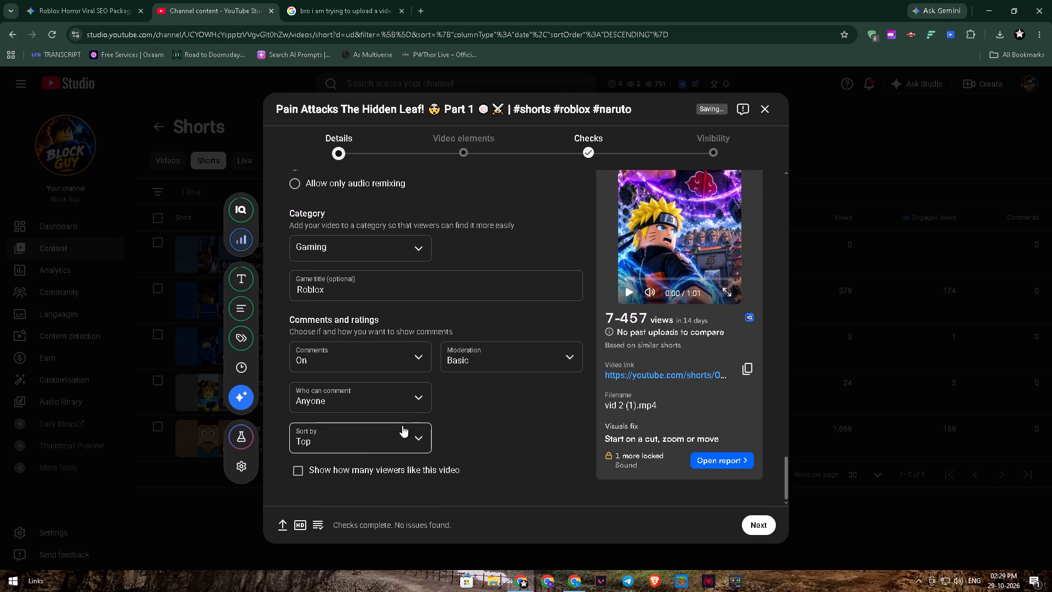
{"action": "left_click", "coordinate": [751, 523]}
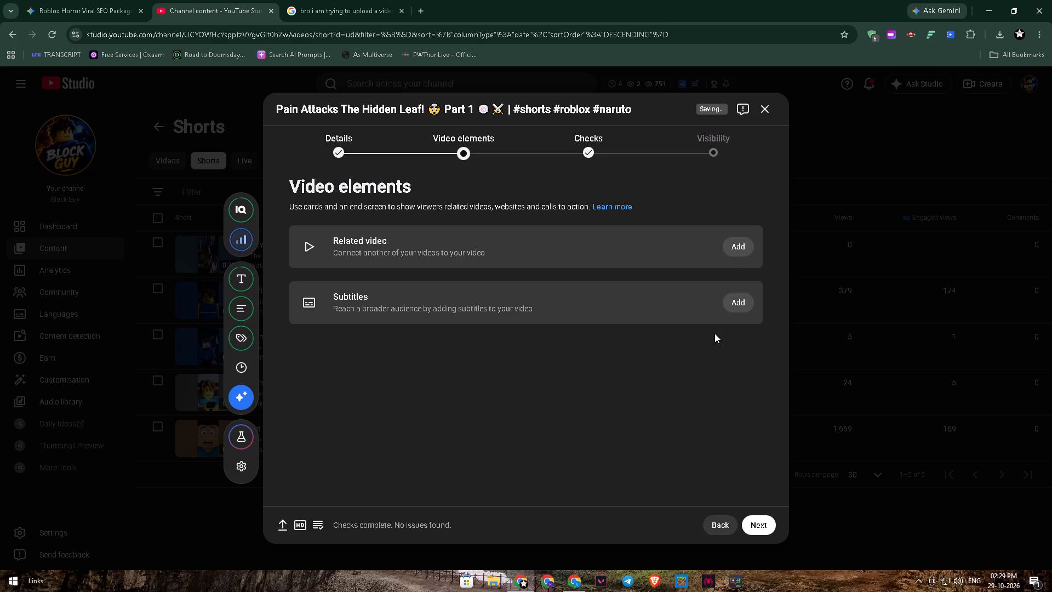
{"action": "left_click", "coordinate": [769, 526]}
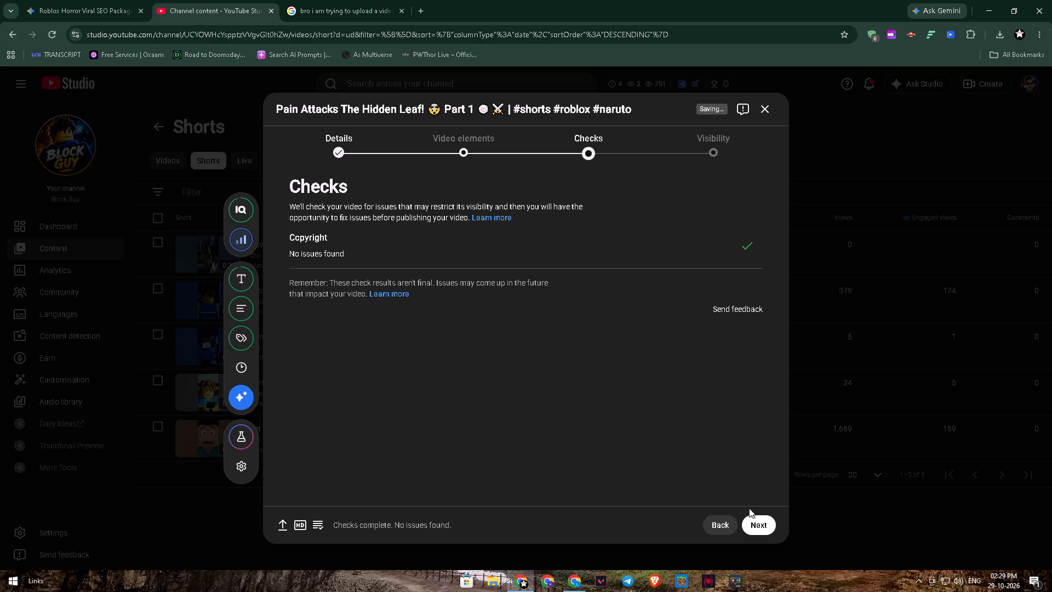
{"action": "left_click", "coordinate": [752, 533]}
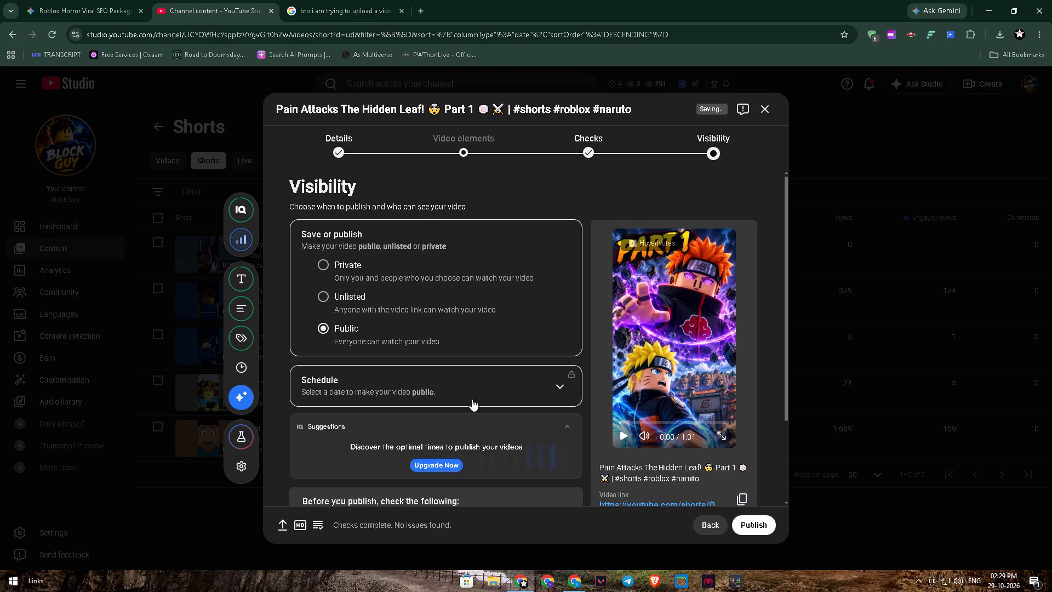
{"action": "left_click", "coordinate": [470, 390]}
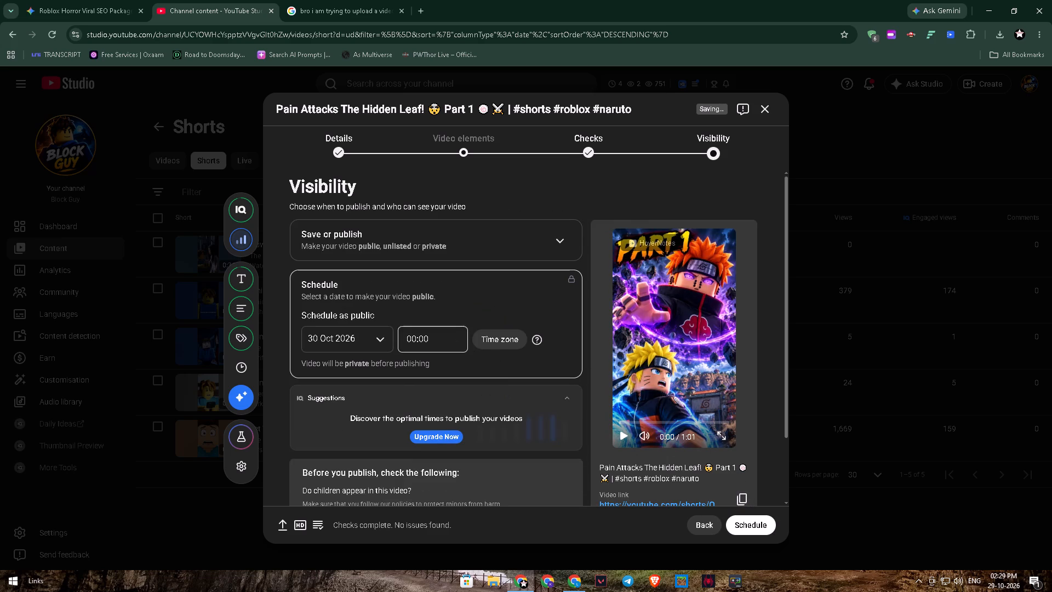
{"action": "left_click", "coordinate": [441, 335]}
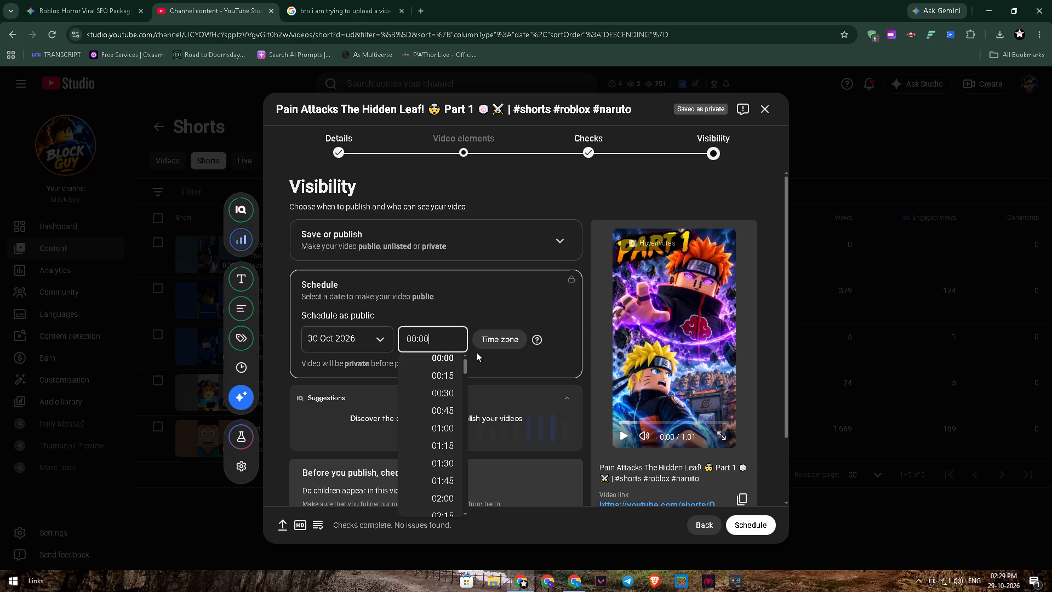
{"action": "key", "text": "BackSpace"}
{"action": "key", "text": "BackSpace"}
{"action": "type", "text": "30"}
{"action": "left_click", "coordinate": [565, 326]}
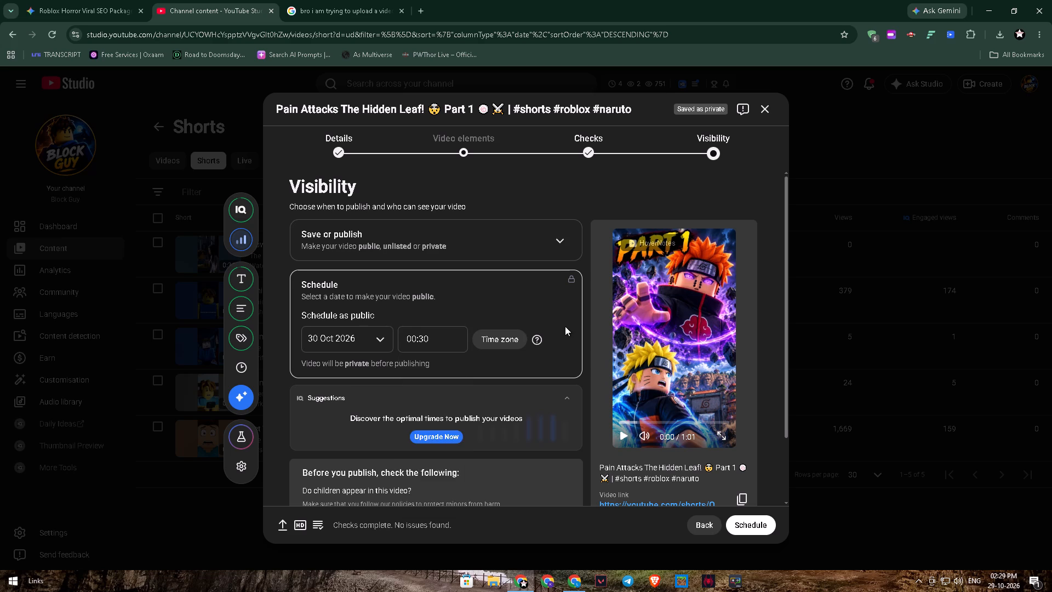
{"action": "scroll", "coordinate": [566, 337], "scroll_direction": "down", "scroll_amount": 2}
{"action": "scroll", "coordinate": [484, 357], "scroll_direction": "down", "scroll_amount": 3}
{"action": "left_click", "coordinate": [767, 528]}
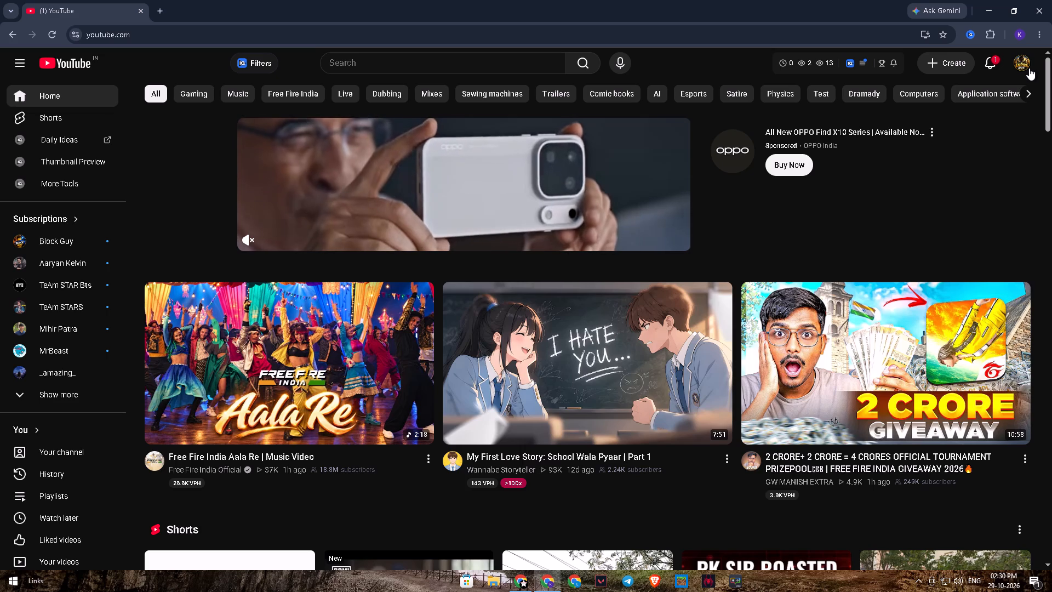
{"action": "left_click", "coordinate": [1029, 68]}
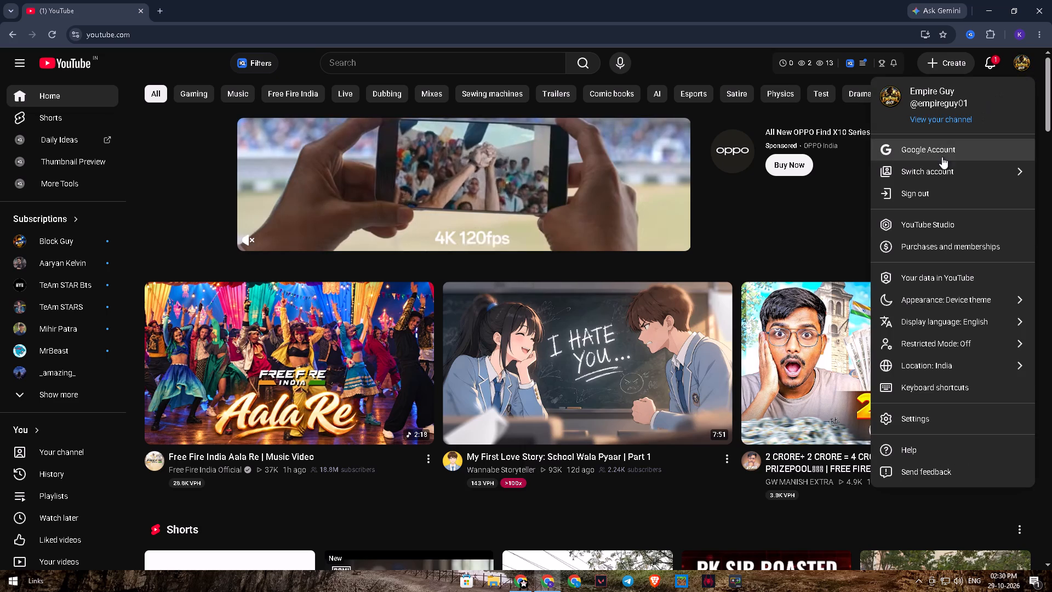
{"action": "left_click", "coordinate": [921, 231]}
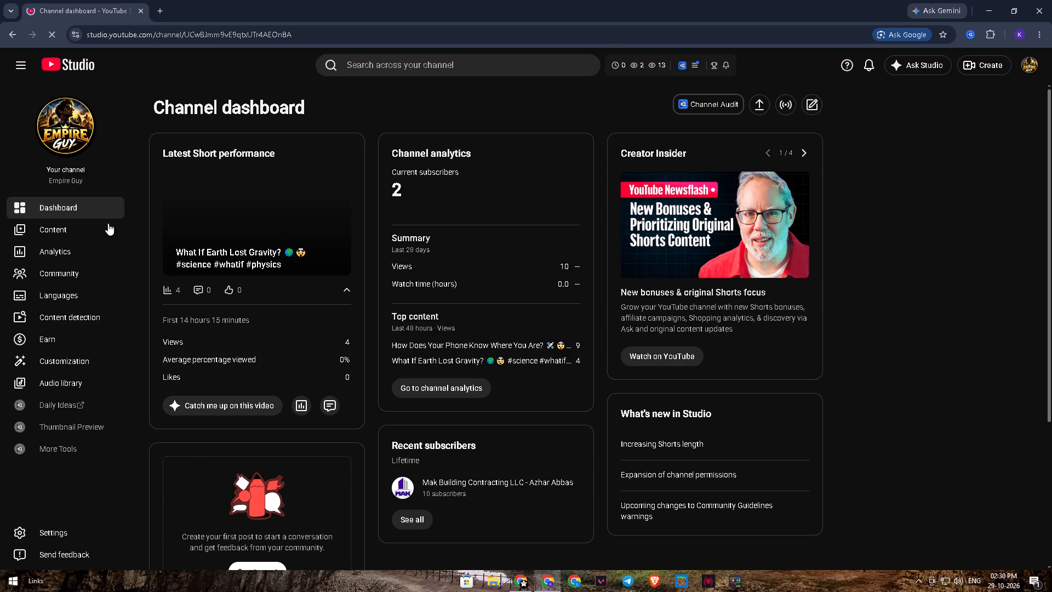
{"action": "left_click", "coordinate": [83, 226]}
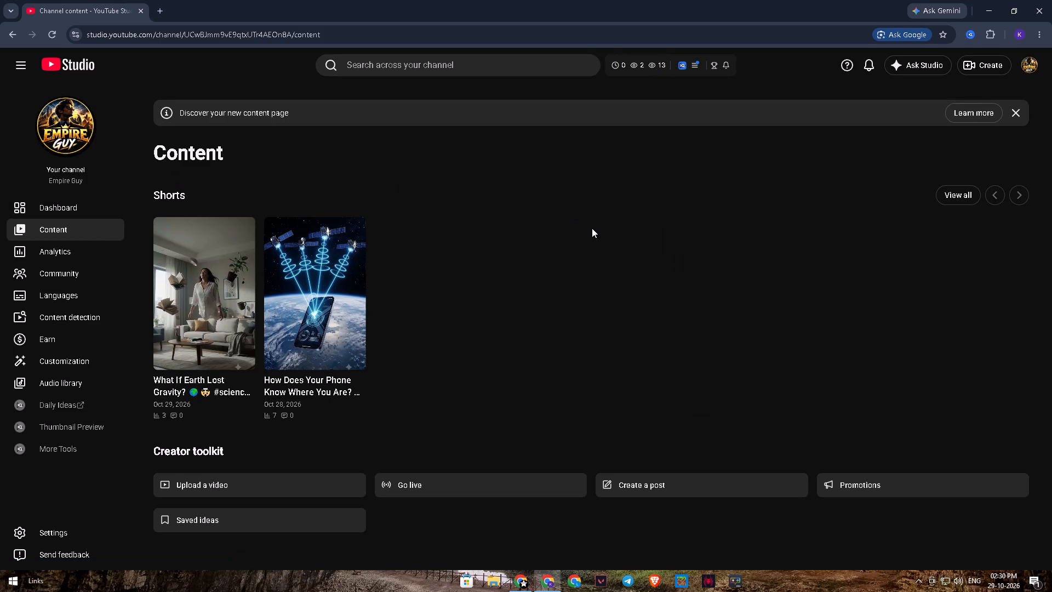
Upload vid 3.mp4 from the Downloads folder to the Empire Guy channel.
{"action": "left_click", "coordinate": [981, 64]}
{"action": "left_click", "coordinate": [982, 95]}
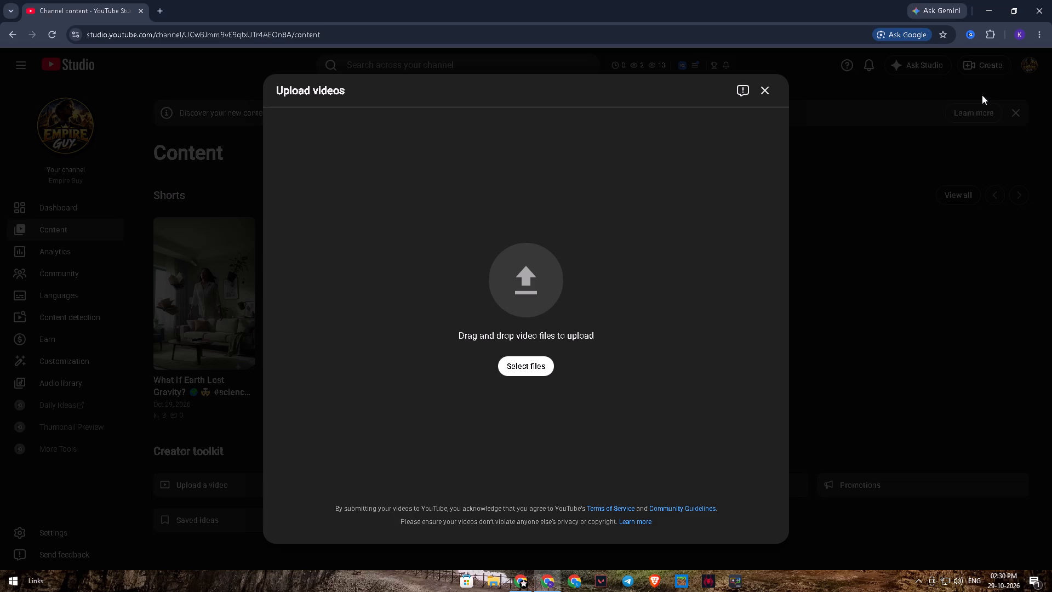
{"action": "left_click", "coordinate": [526, 369]}
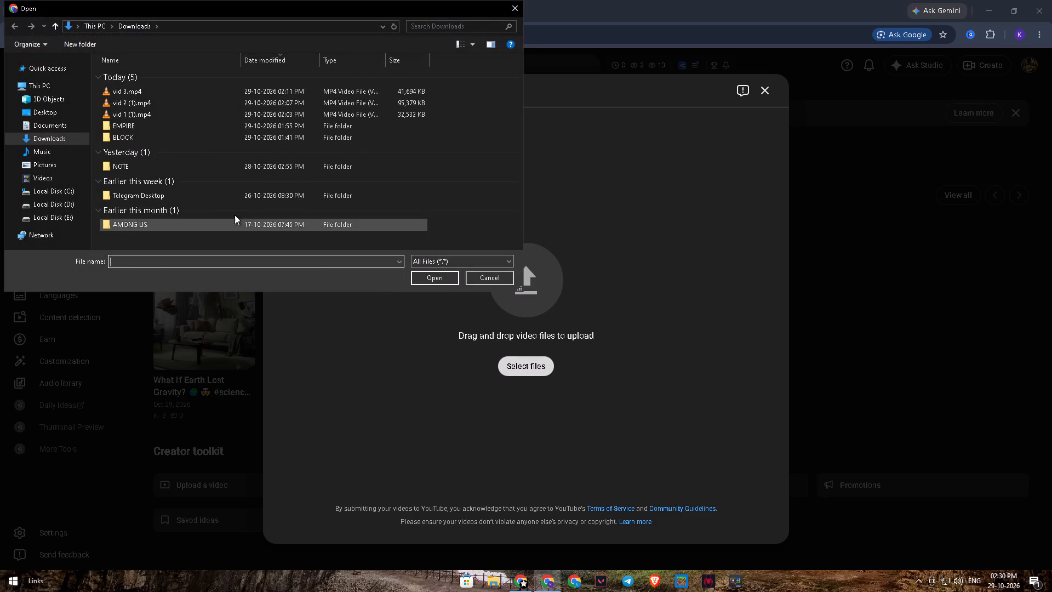
{"action": "left_click", "coordinate": [138, 94]}
{"action": "left_click", "coordinate": [431, 279]}
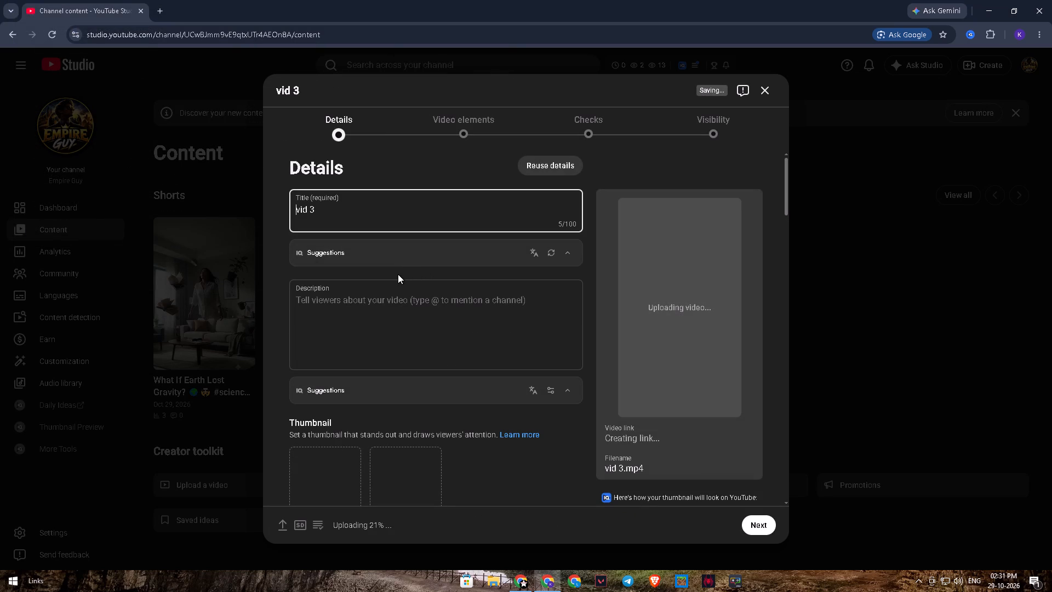
Clear the prefilled title of the vid 3 upload.
{"action": "left_click", "coordinate": [331, 212]}
{"action": "key", "text": "ctrl+BackSpace"}
{"action": "key", "text": "ctrl+BackSpace"}
{"action": "key", "text": "ctrl+BackSpace"}
{"action": "key", "text": "ctrl+BackSpace"}
{"action": "key", "text": "ctrl+BackSpace"}
{"action": "key", "text": "ctrl+BackSpace"}
{"action": "key", "text": "ctrl+BackSpace"}
{"action": "key", "text": "ctrl+BackSpace"}
{"action": "key", "text": "ctrl+BackSpace"}
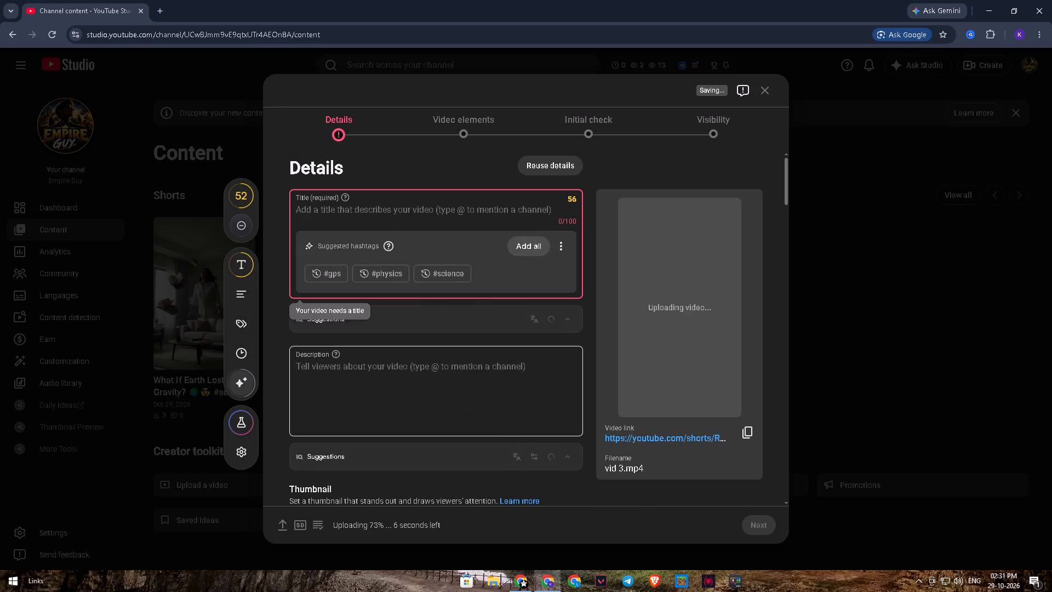
{"action": "key", "text": "alt+Tab"}
{"action": "key", "text": "alt+Tab"}
Look through the upload's detail settings from the description and thumbnail down to the tags.
{"action": "scroll", "coordinate": [440, 343], "scroll_direction": "down", "scroll_amount": 2}
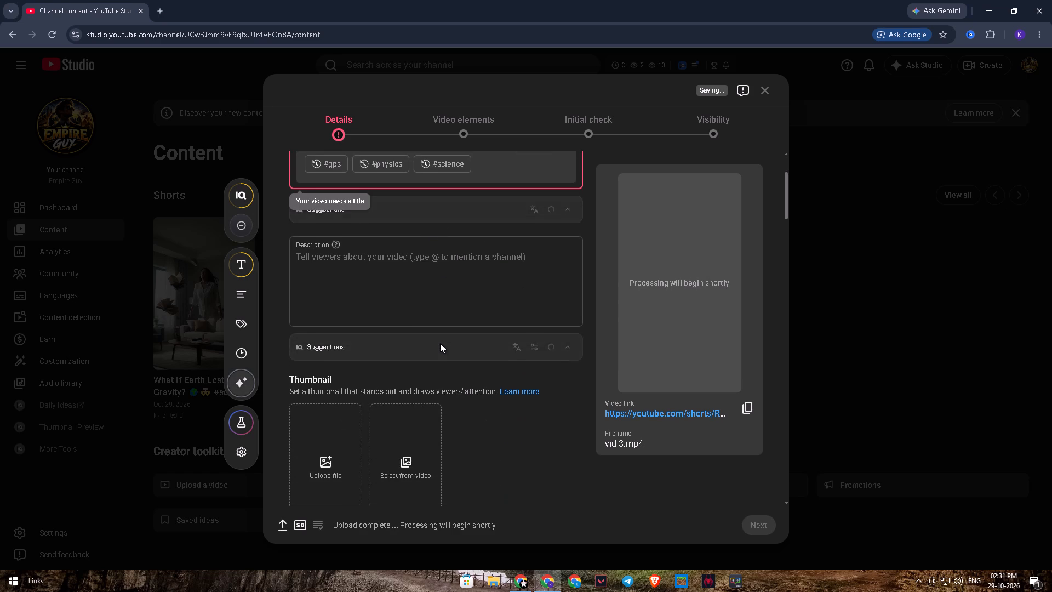
{"action": "scroll", "coordinate": [440, 343], "scroll_direction": "down", "scroll_amount": 2}
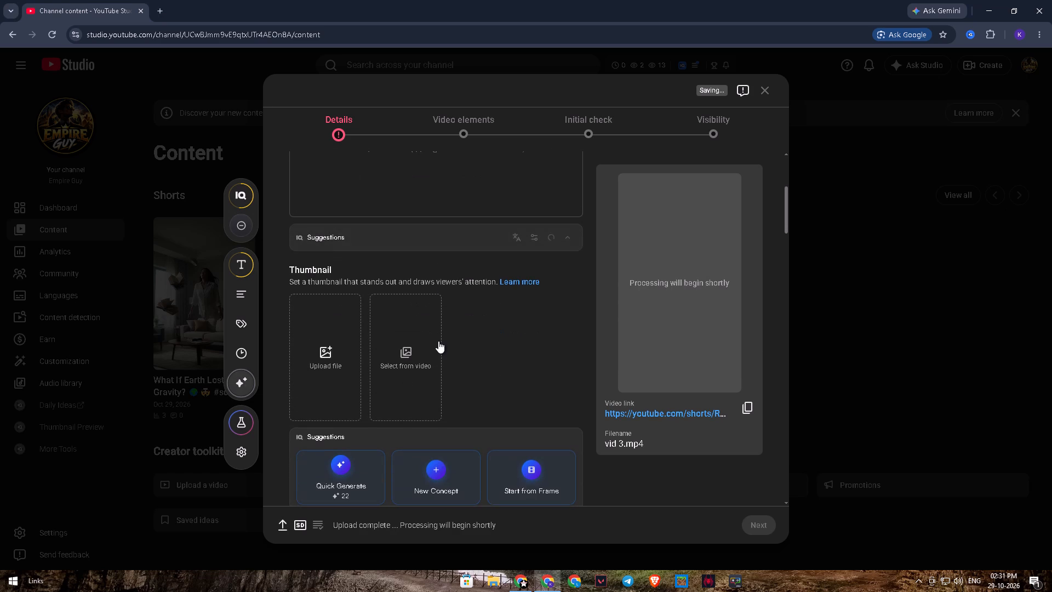
{"action": "scroll", "coordinate": [491, 352], "scroll_direction": "down", "scroll_amount": 3}
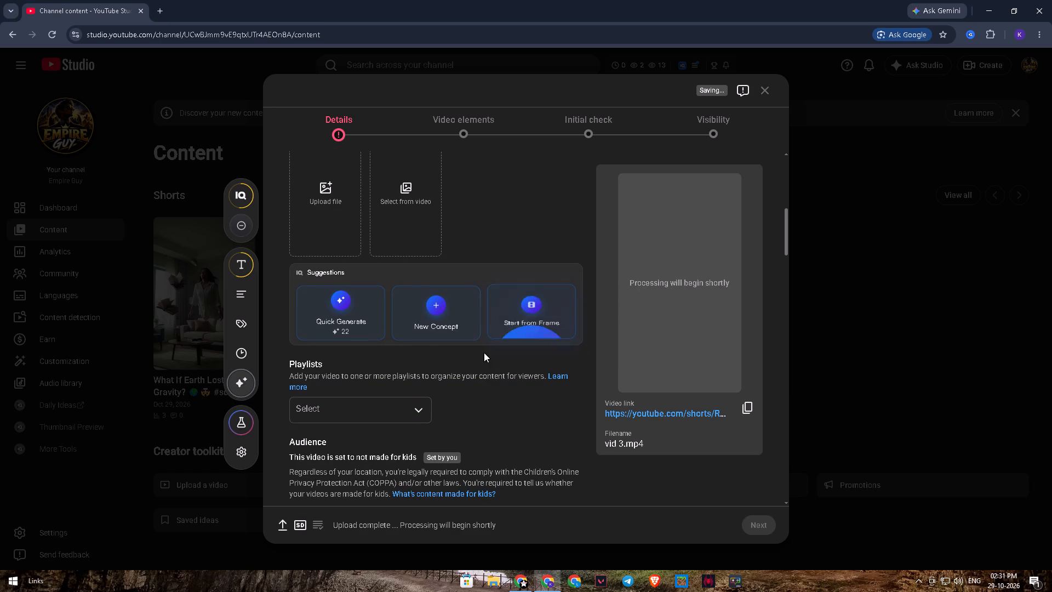
{"action": "scroll", "coordinate": [466, 375], "scroll_direction": "down", "scroll_amount": 2}
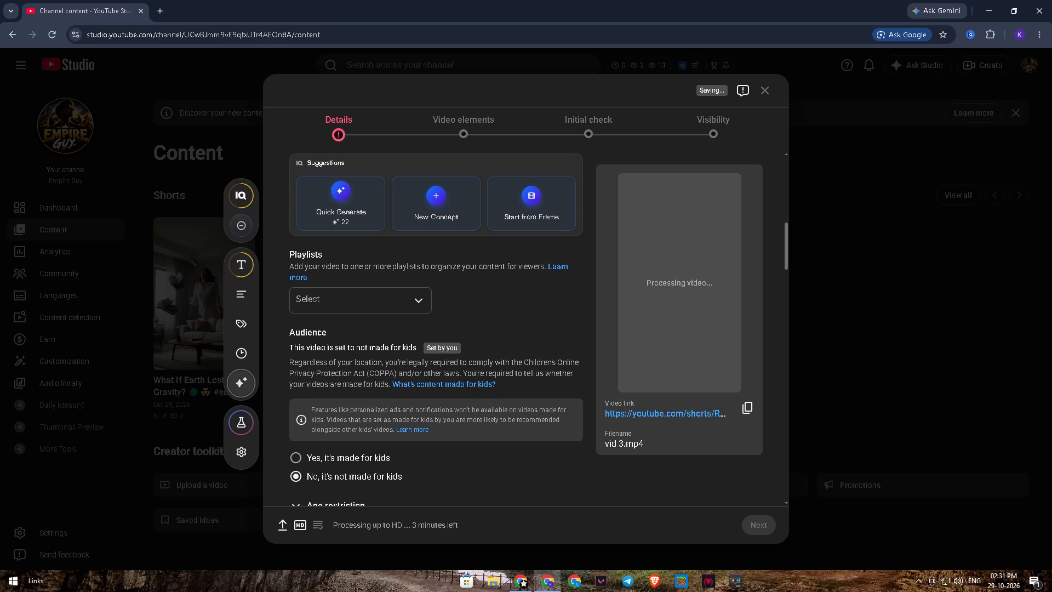
{"action": "scroll", "coordinate": [473, 373], "scroll_direction": "down", "scroll_amount": 3}
{"action": "scroll", "coordinate": [386, 369], "scroll_direction": "down", "scroll_amount": 2}
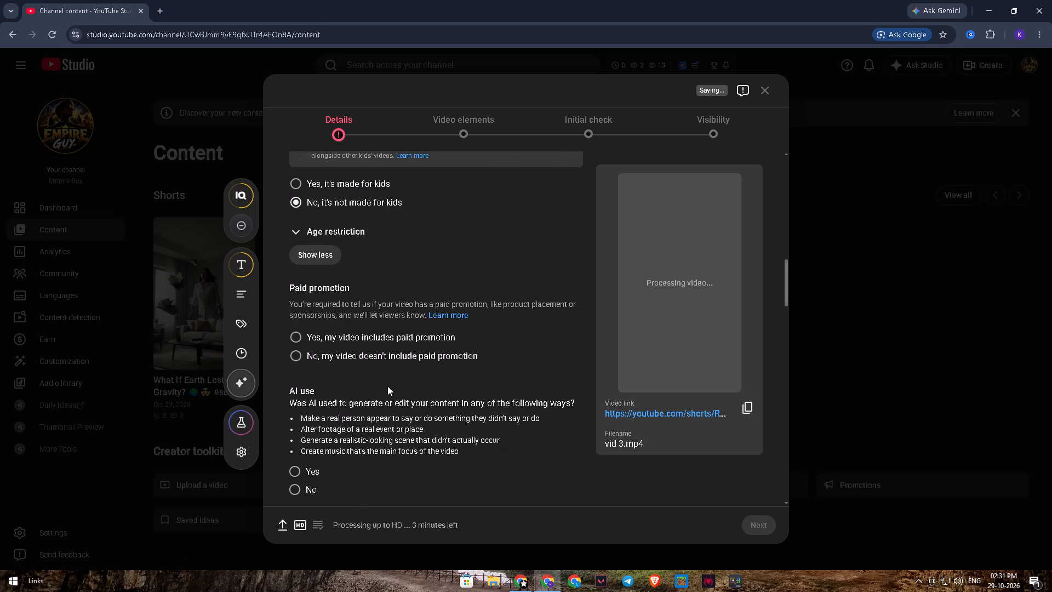
{"action": "scroll", "coordinate": [387, 386], "scroll_direction": "down", "scroll_amount": 4}
{"action": "scroll", "coordinate": [344, 418], "scroll_direction": "down", "scroll_amount": 4}
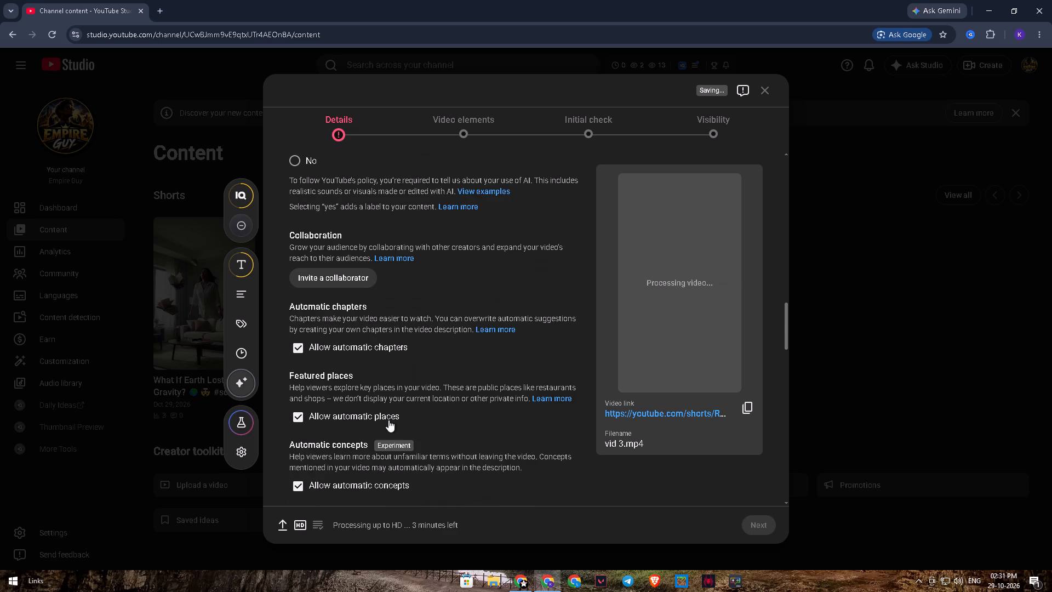
{"action": "scroll", "coordinate": [388, 420], "scroll_direction": "down", "scroll_amount": 3}
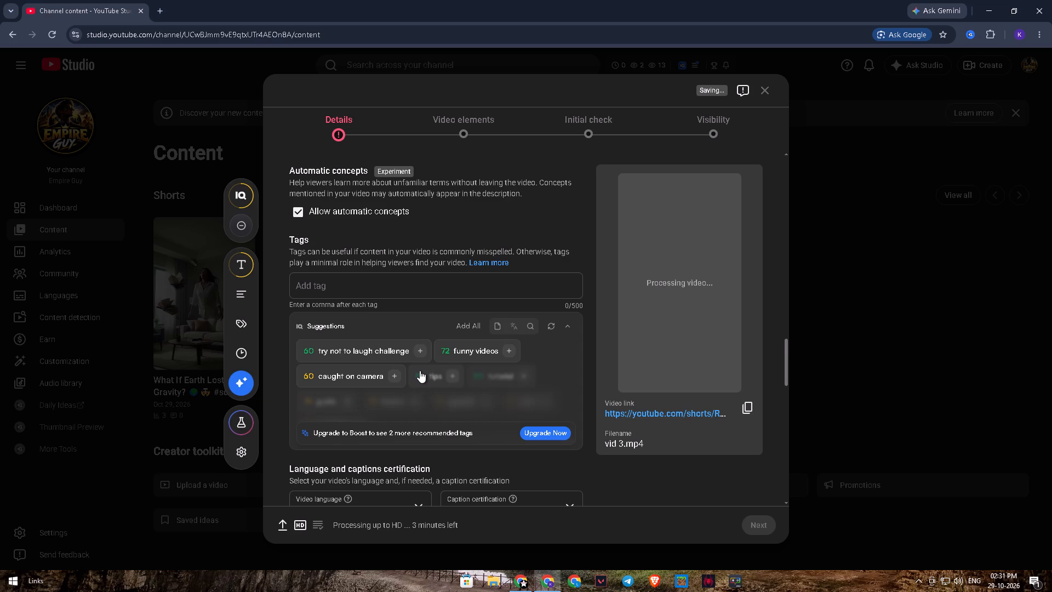
{"action": "scroll", "coordinate": [420, 371], "scroll_direction": "up", "scroll_amount": 14}
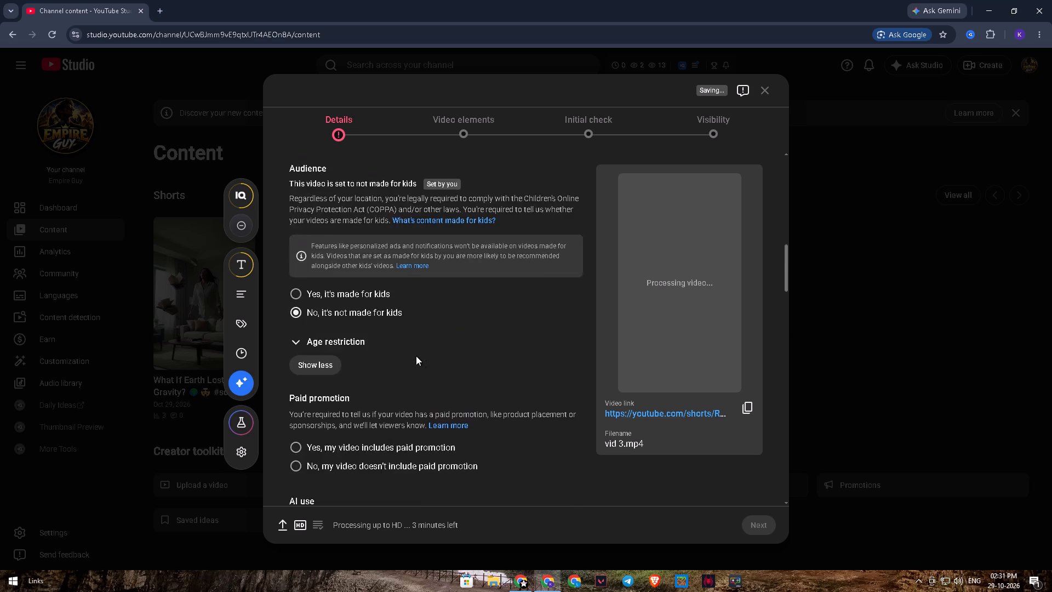
{"action": "scroll", "coordinate": [416, 356], "scroll_direction": "up", "scroll_amount": 16}
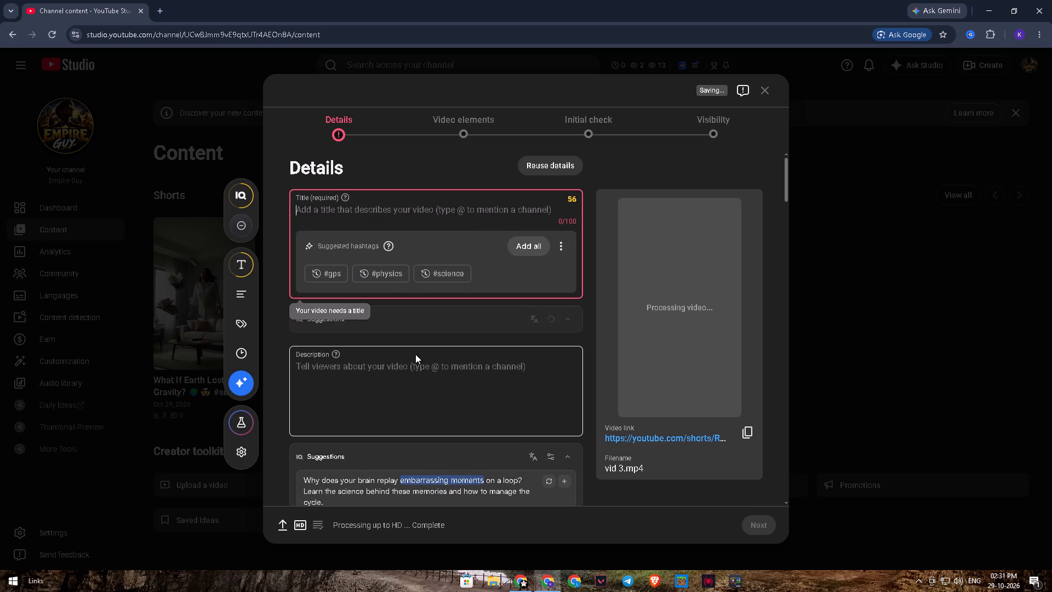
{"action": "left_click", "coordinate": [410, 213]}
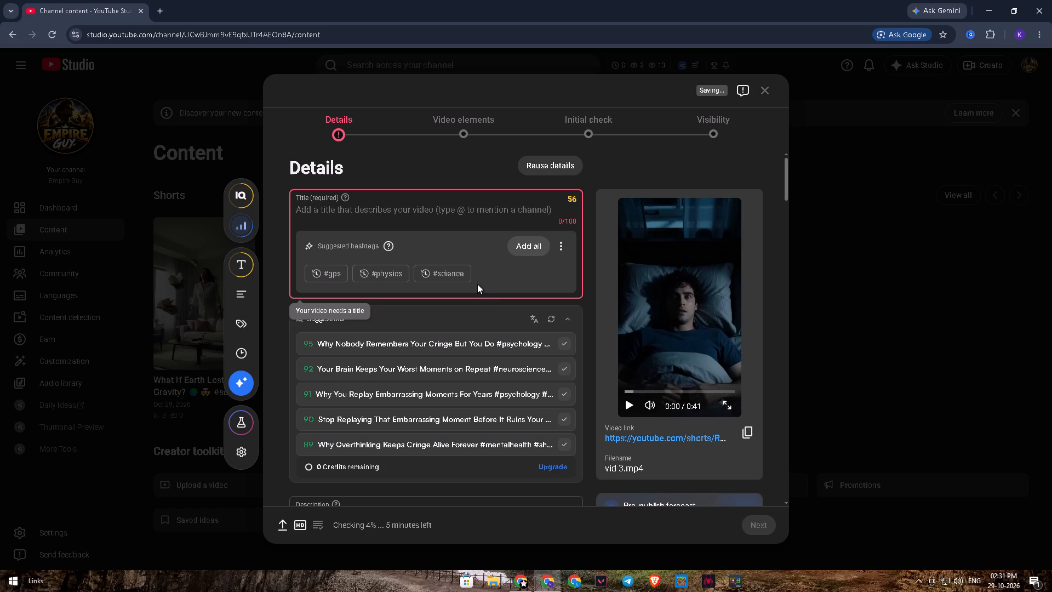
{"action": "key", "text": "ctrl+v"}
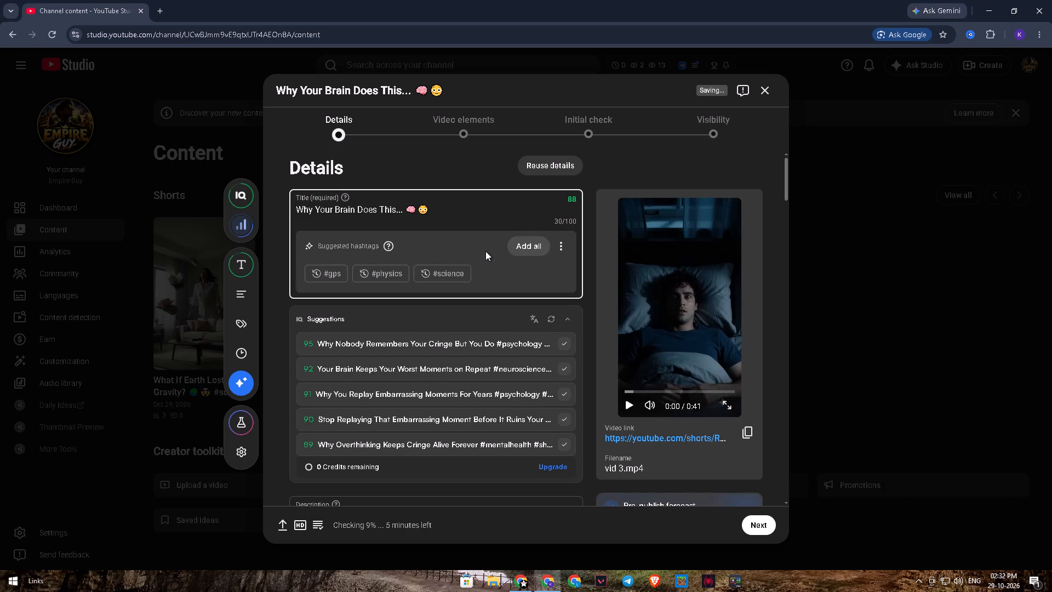
Append a "|" separator and the hashtags #psychology, #shorts and #viral to the upload's title.
{"action": "type", "text": "|"}
{"action": "key", "text": "space"}
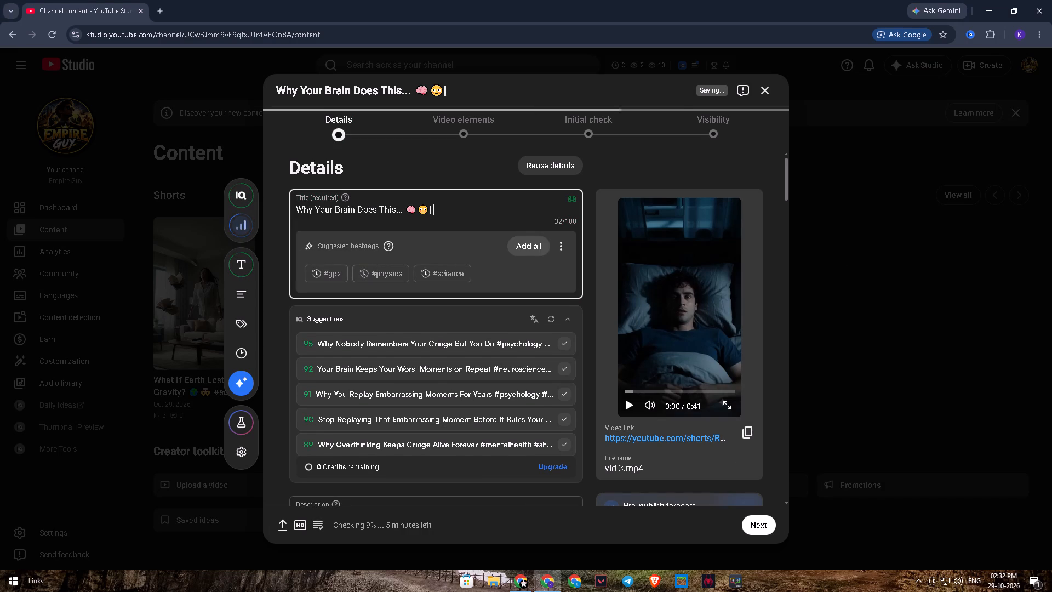
{"action": "key", "text": "shift+numbersign"}
{"action": "type", "text": "psy"}
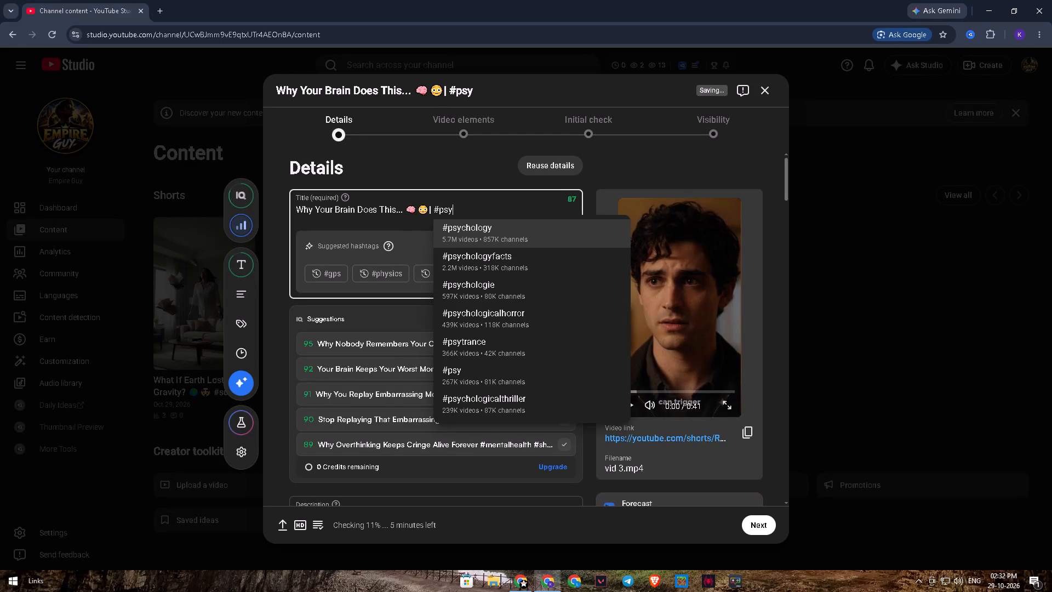
{"action": "key", "text": "Return"}
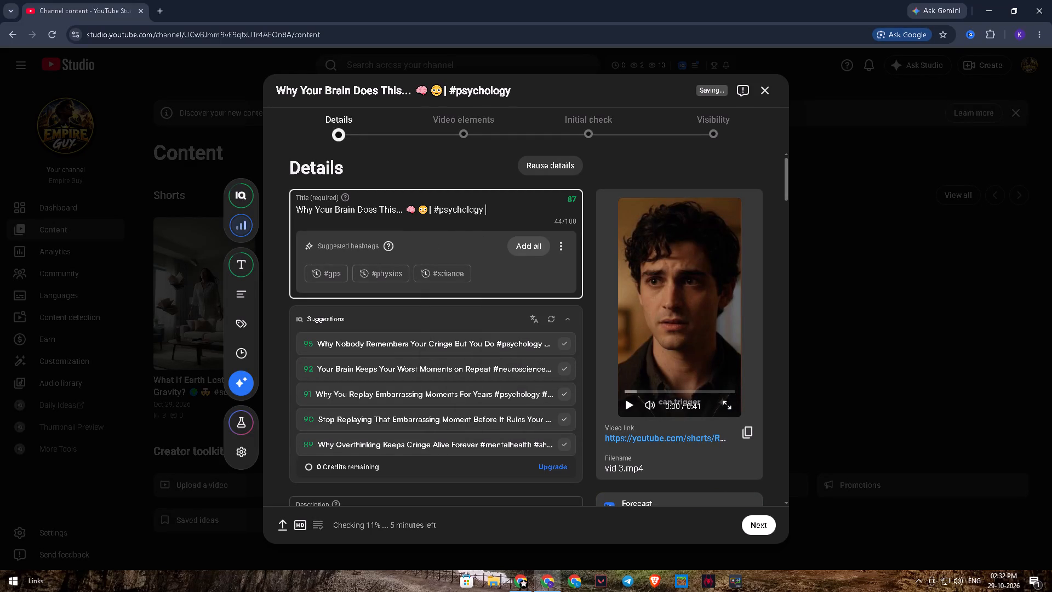
{"action": "key", "text": "shift+numbersign"}
{"action": "type", "text": "shot"}
{"action": "key", "text": "BackSpace"}
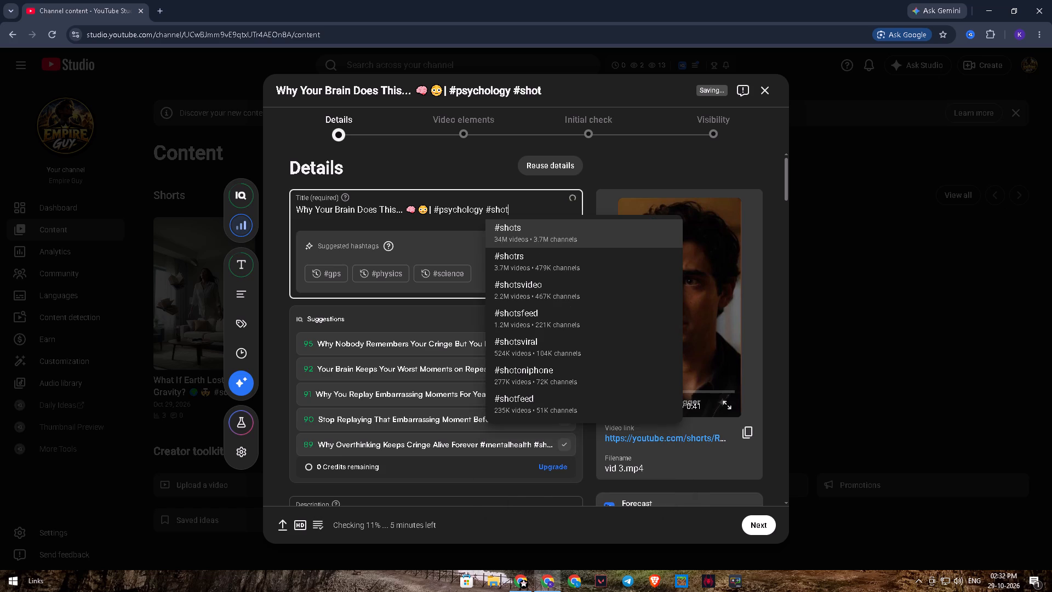
{"action": "key", "text": "r"}
{"action": "key", "text": "Return"}
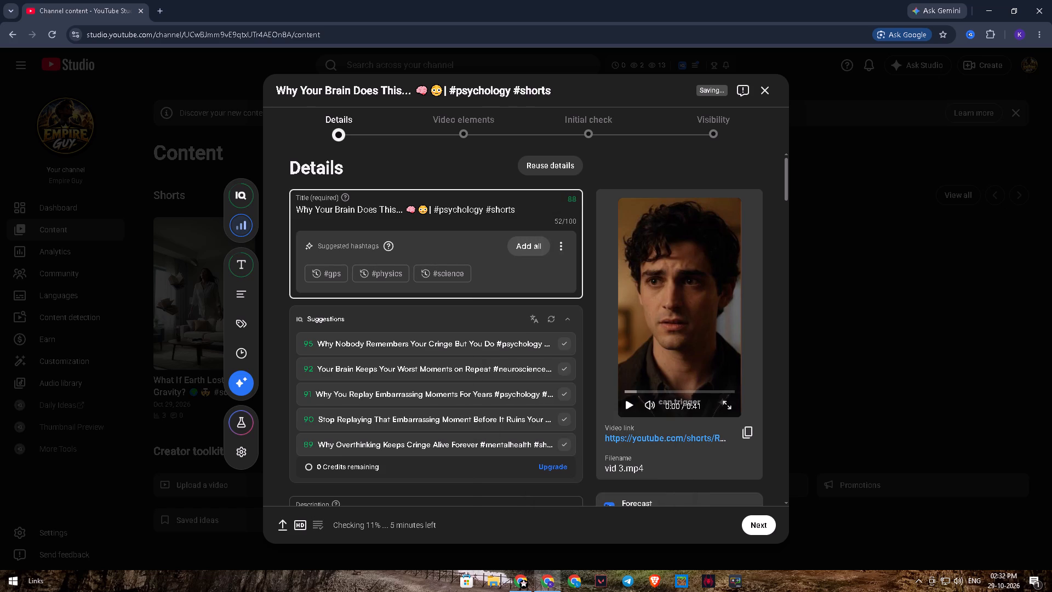
{"action": "key", "text": "shift+numbersign"}
{"action": "type", "text": "viral"}
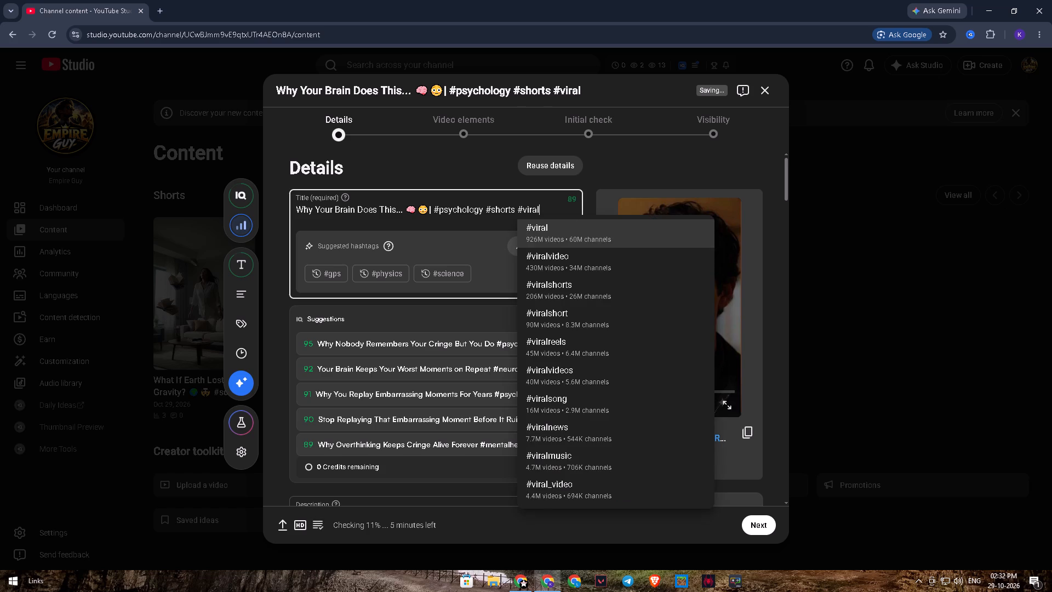
{"action": "key", "text": "Return"}
Add the hashtags #science, #physics and #education to the end of the title.
{"action": "key", "text": "shift+numbersign"}
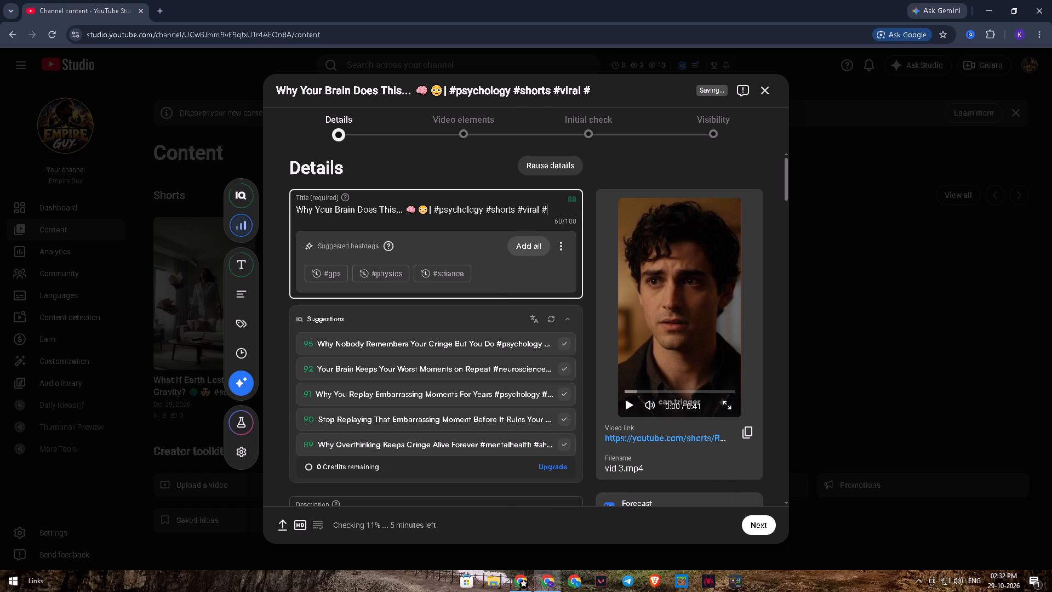
{"action": "type", "text": "science"}
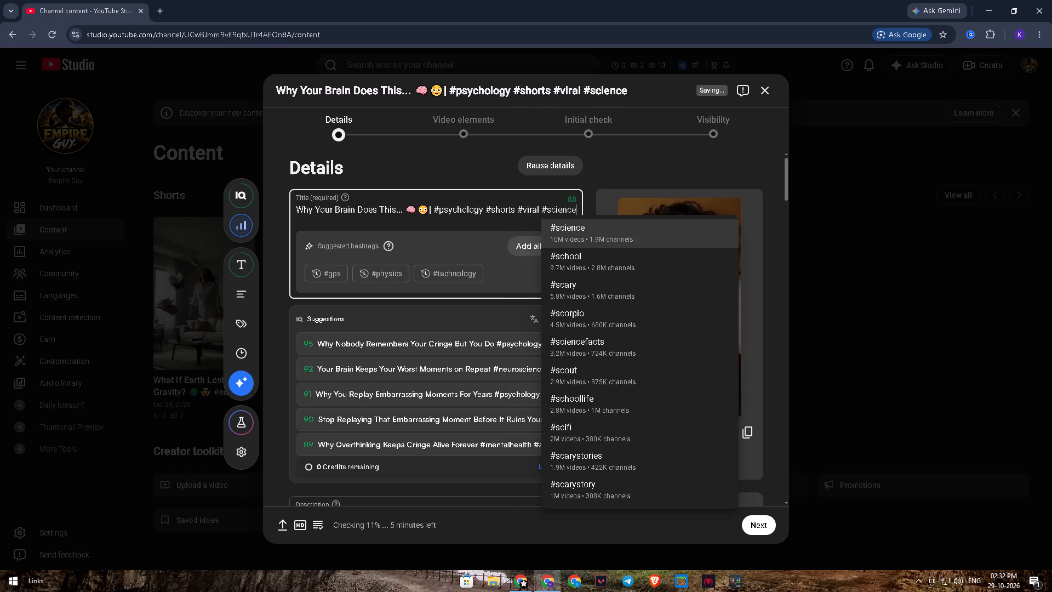
{"action": "key", "text": "Return"}
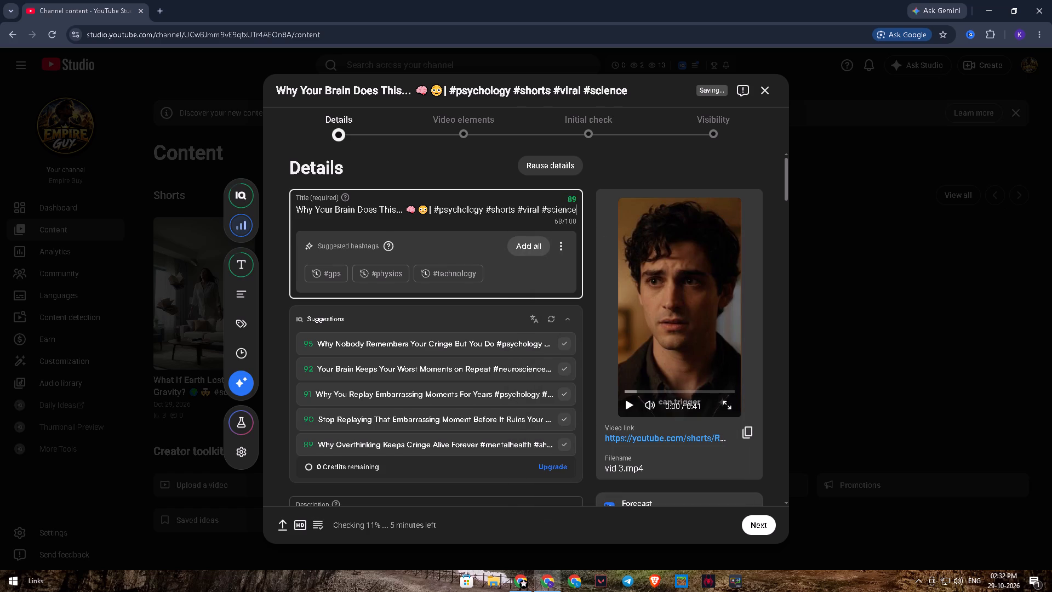
{"action": "key", "text": "shift+numbersign"}
{"action": "type", "text": "physics"}
{"action": "key", "text": "Return"}
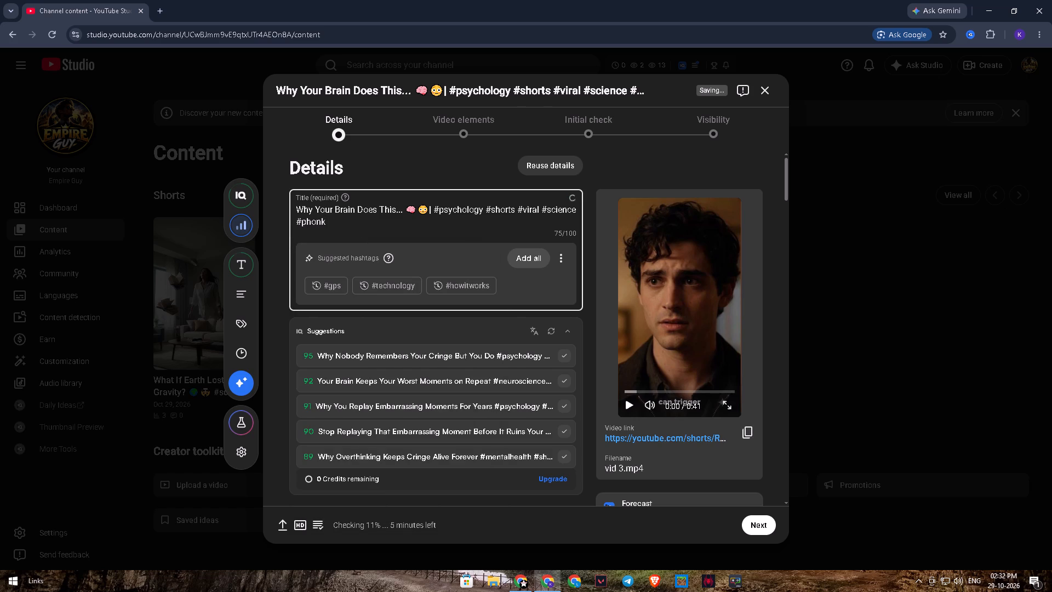
{"action": "key", "text": "BackSpace"}
{"action": "key", "text": "BackSpace"}
{"action": "key", "text": "BackSpace"}
{"action": "key", "text": "BackSpace"}
{"action": "key", "text": "y"}
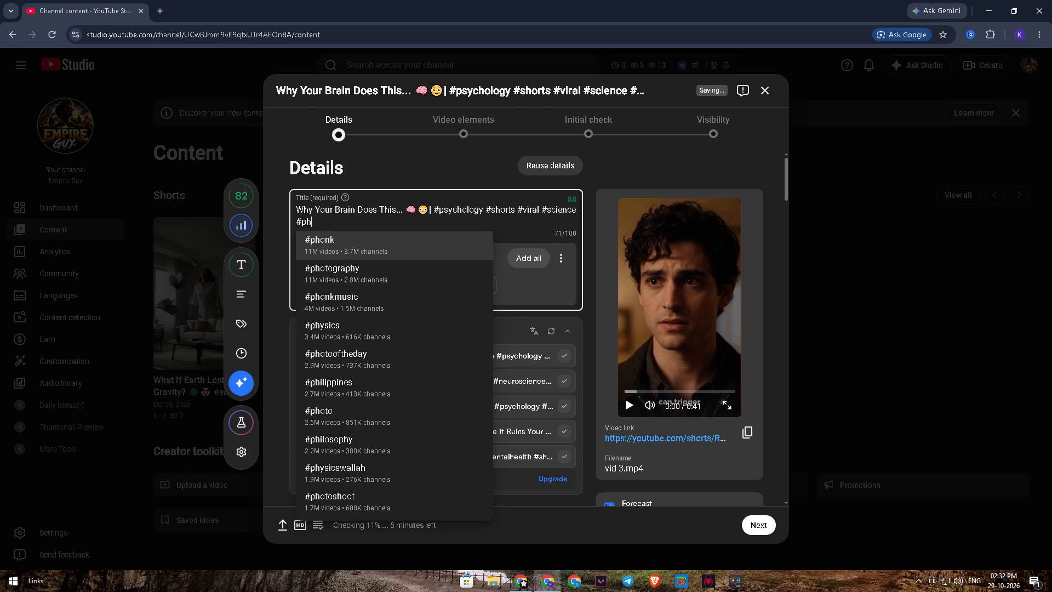
{"action": "key", "text": "Return"}
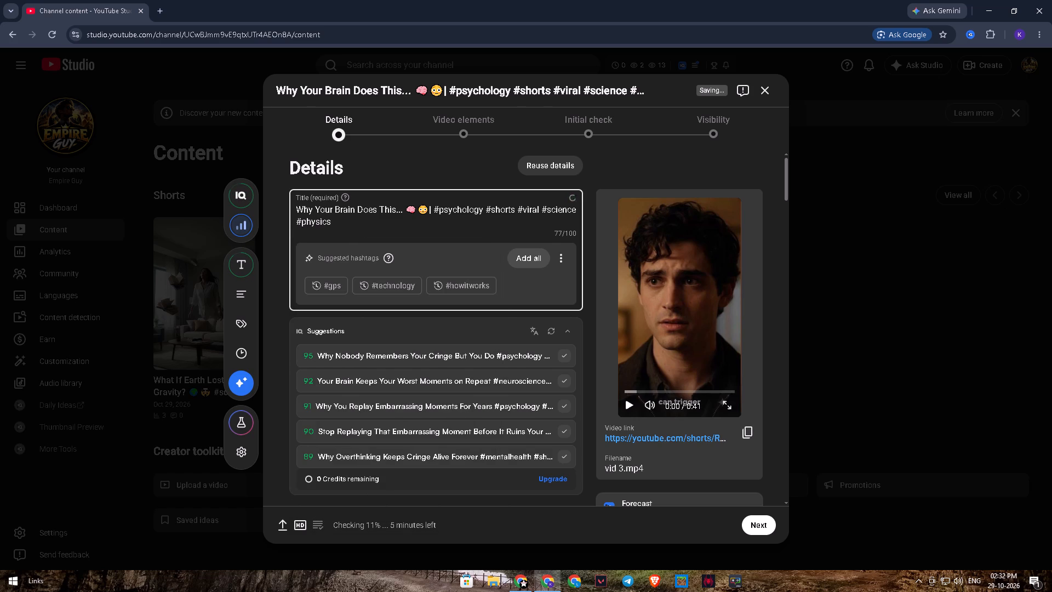
{"action": "key", "text": "shift+numbersign"}
{"action": "type", "text": "education"}
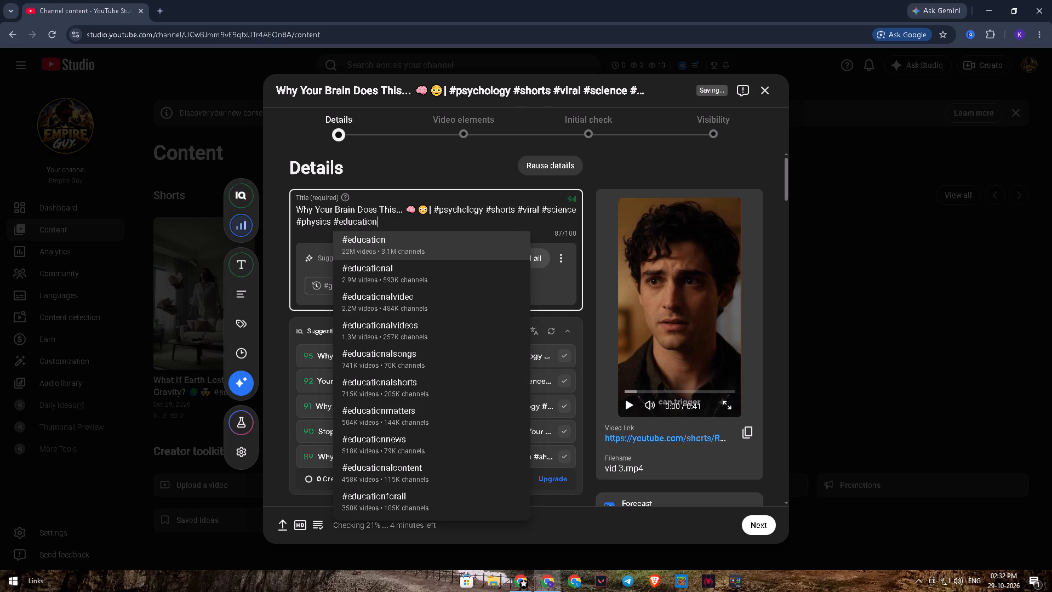
{"action": "key", "text": "Return"}
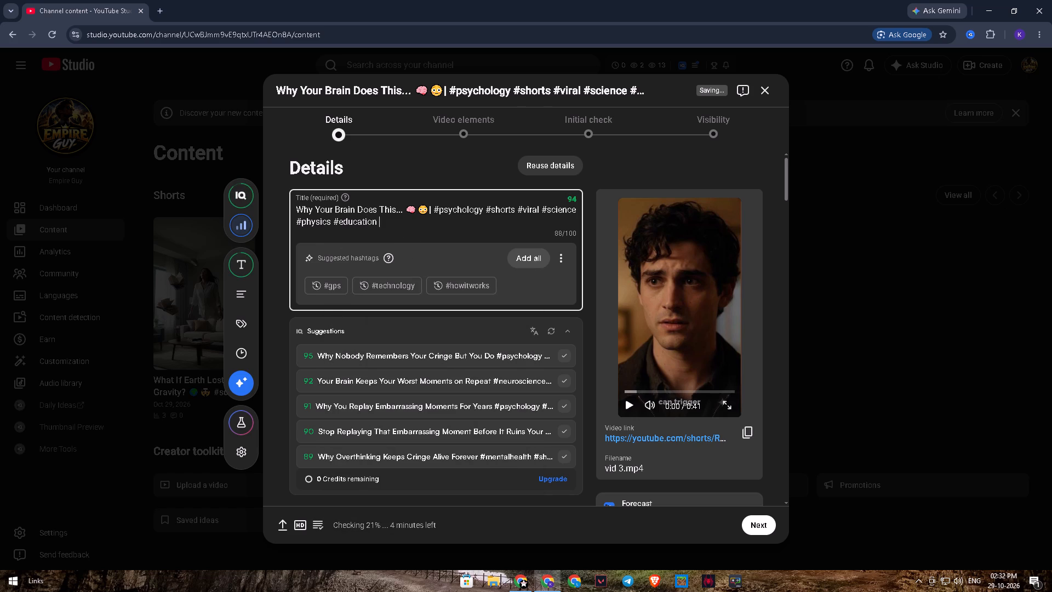
Fill the description with the suggested text on why the brain replays embarrassing moments, and check the inserted text.
{"action": "scroll", "coordinate": [465, 332], "scroll_direction": "down", "scroll_amount": 4}
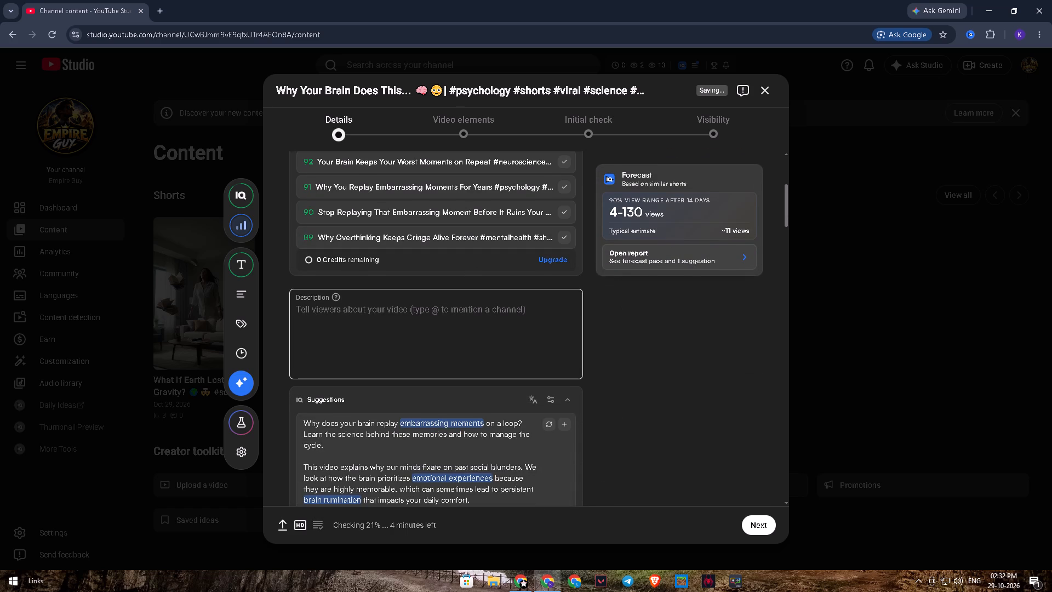
{"action": "left_click", "coordinate": [457, 476]}
{"action": "scroll", "coordinate": [523, 352], "scroll_direction": "down", "scroll_amount": 2}
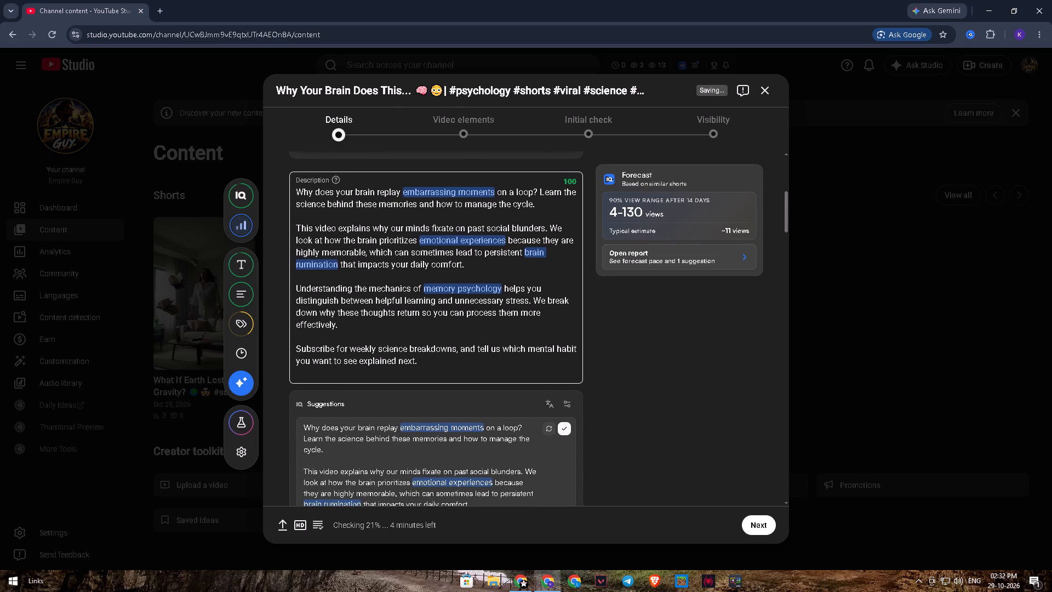
{"action": "scroll", "coordinate": [524, 354], "scroll_direction": "down", "scroll_amount": 2}
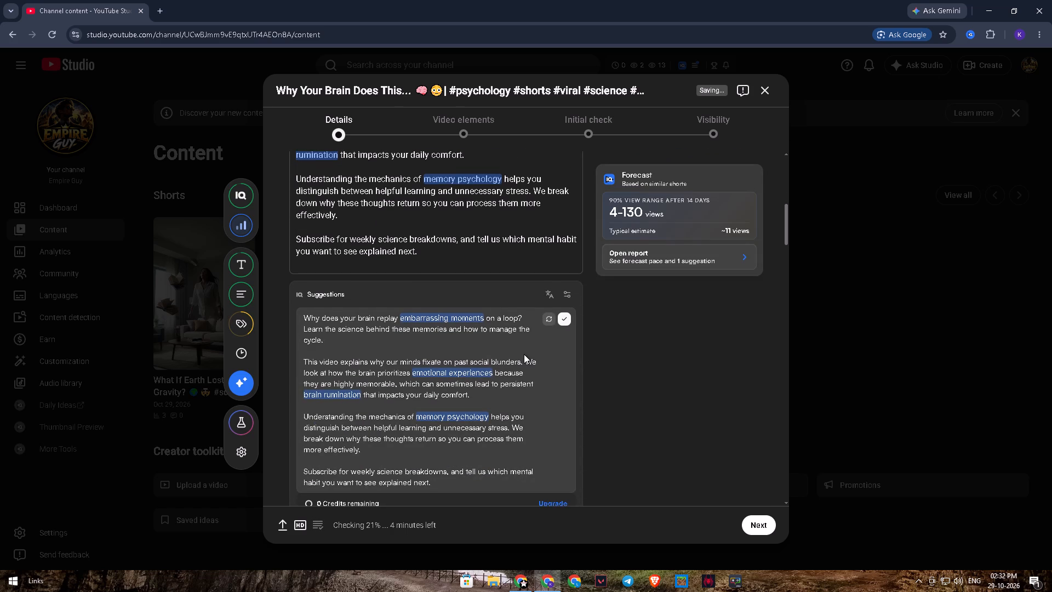
{"action": "scroll", "coordinate": [524, 354], "scroll_direction": "down", "scroll_amount": 2}
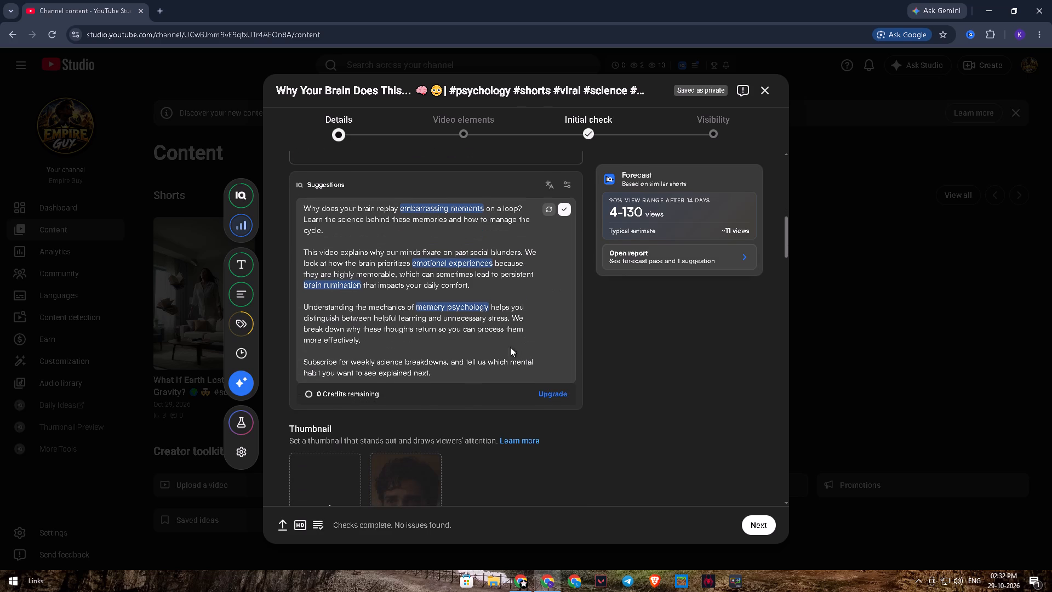
{"action": "scroll", "coordinate": [477, 322], "scroll_direction": "up", "scroll_amount": 3}
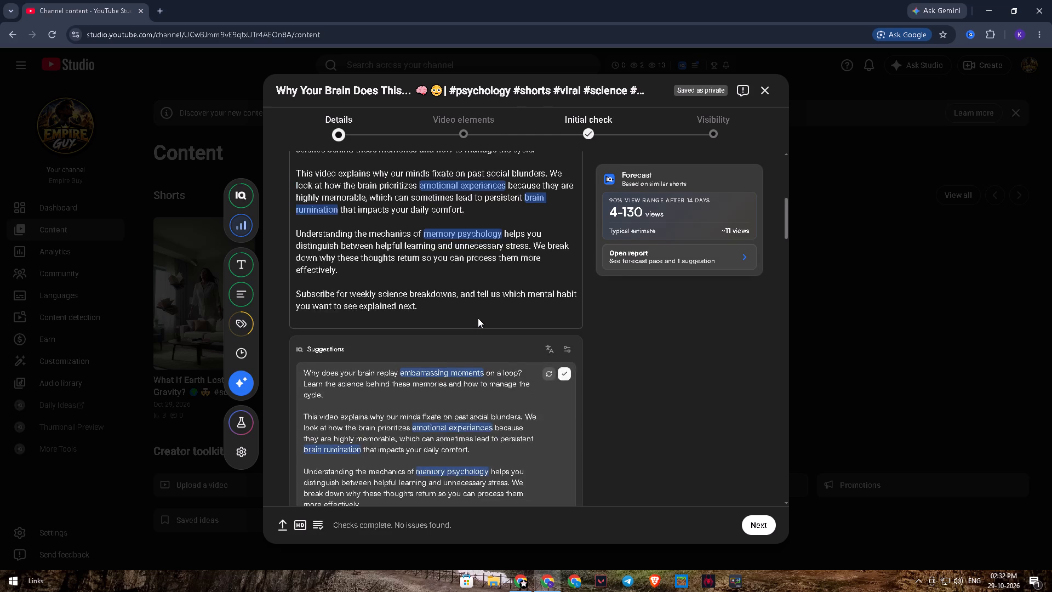
Remove the tags "memory psychology", "emotional experiences" and "brain rumination" from the upload.
{"action": "scroll", "coordinate": [478, 318], "scroll_direction": "down", "scroll_amount": 7}
{"action": "scroll", "coordinate": [685, 378], "scroll_direction": "down", "scroll_amount": 3}
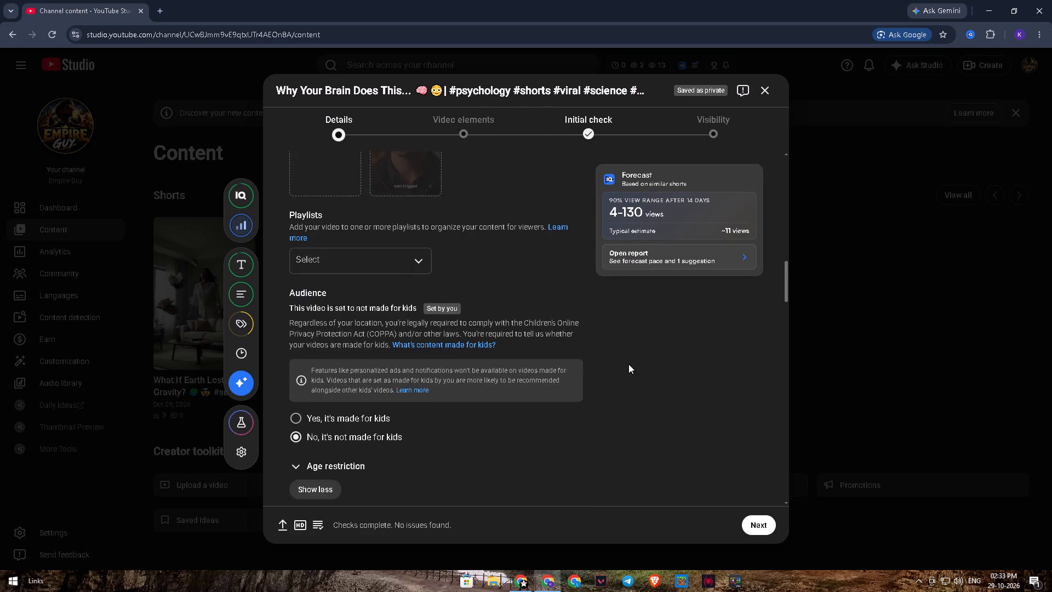
{"action": "scroll", "coordinate": [514, 361], "scroll_direction": "down", "scroll_amount": 2}
{"action": "scroll", "coordinate": [449, 360], "scroll_direction": "down", "scroll_amount": 4}
{"action": "scroll", "coordinate": [379, 386], "scroll_direction": "down", "scroll_amount": 3}
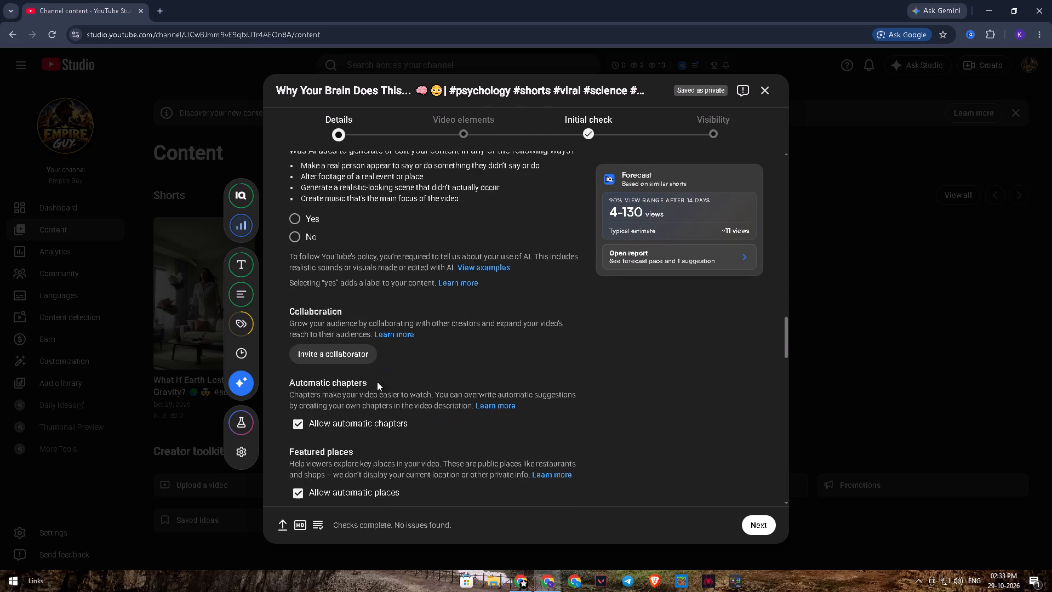
{"action": "scroll", "coordinate": [396, 385], "scroll_direction": "down", "scroll_amount": 7}
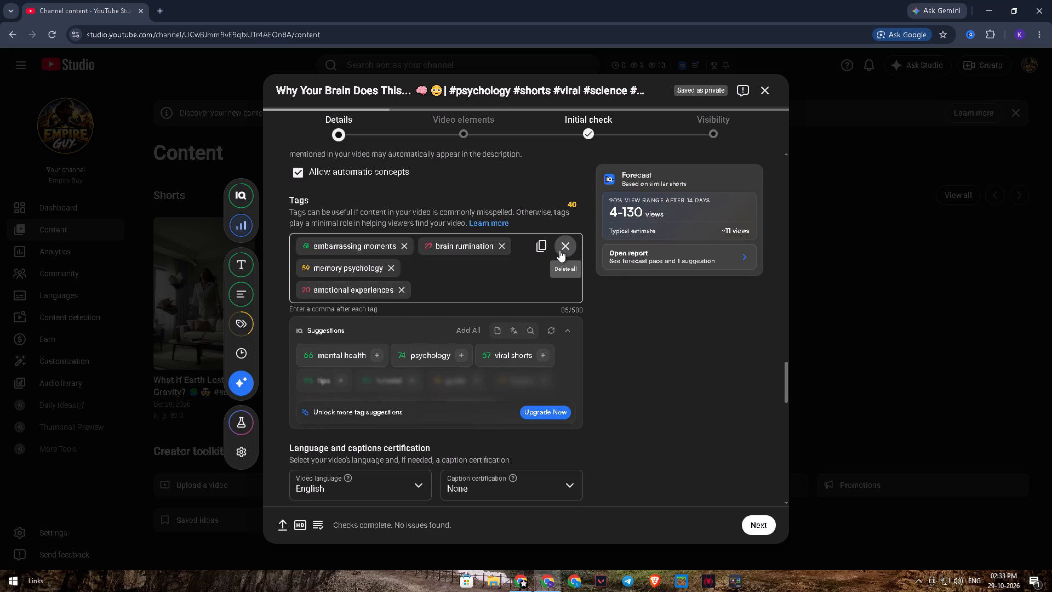
{"action": "left_click", "coordinate": [388, 270]}
{"action": "left_click", "coordinate": [407, 266]}
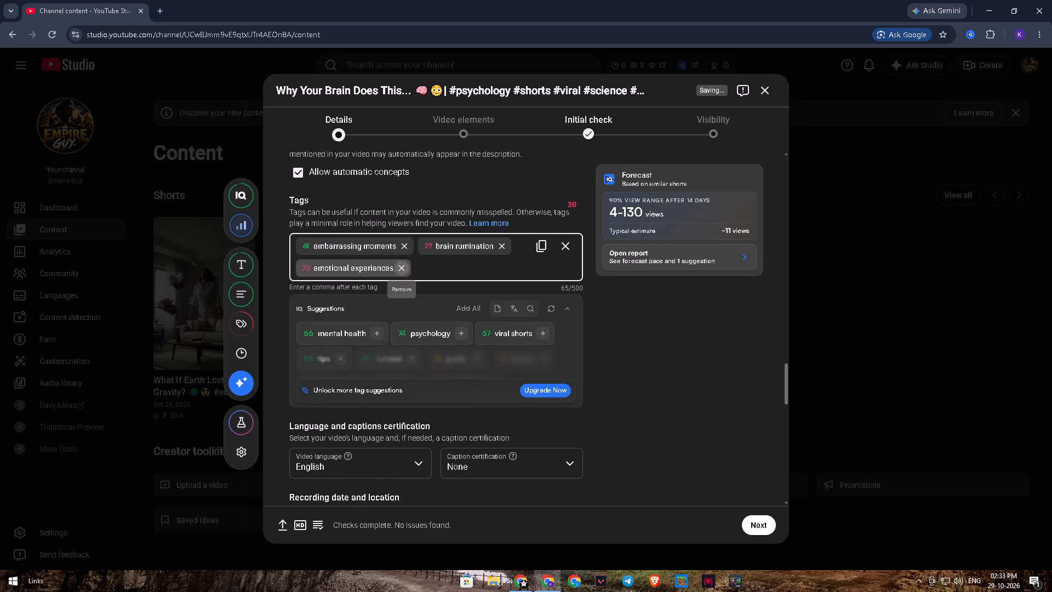
{"action": "left_click", "coordinate": [497, 247]}
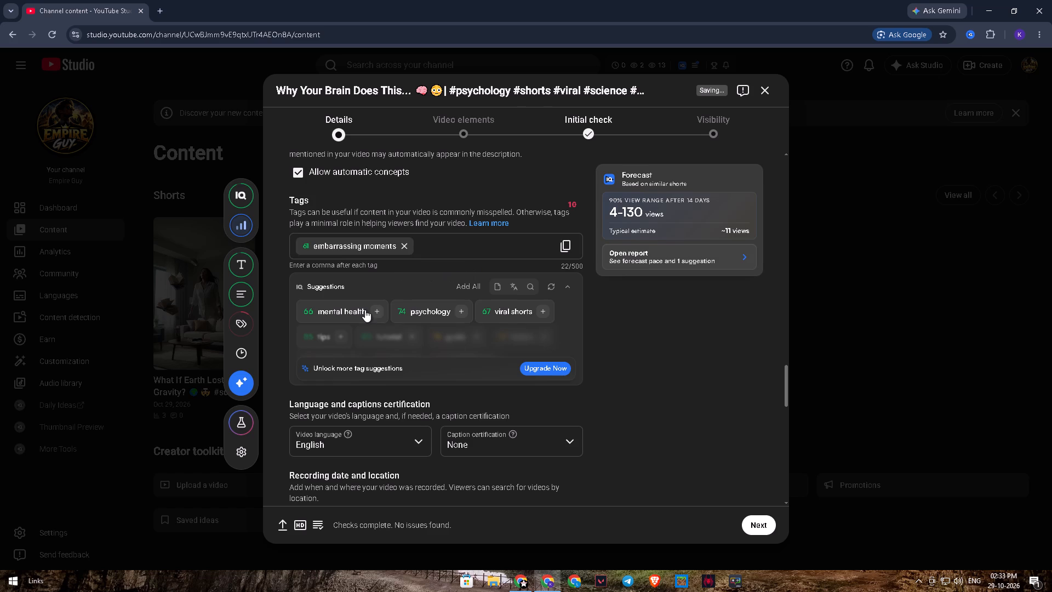
{"action": "left_click", "coordinate": [373, 310]}
{"action": "left_click", "coordinate": [368, 333]}
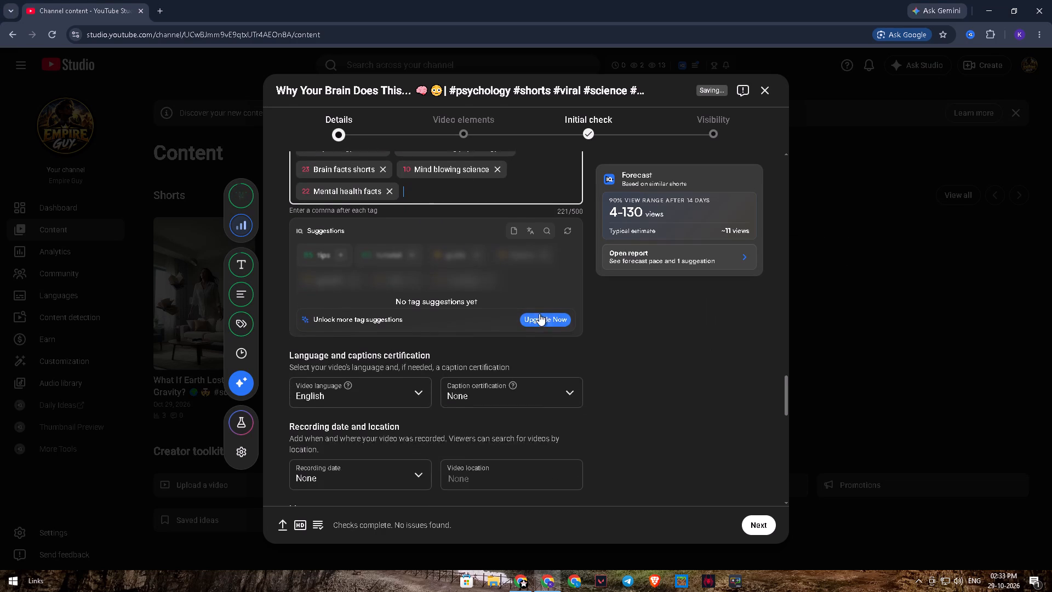
{"action": "scroll", "coordinate": [539, 314], "scroll_direction": "down", "scroll_amount": 2}
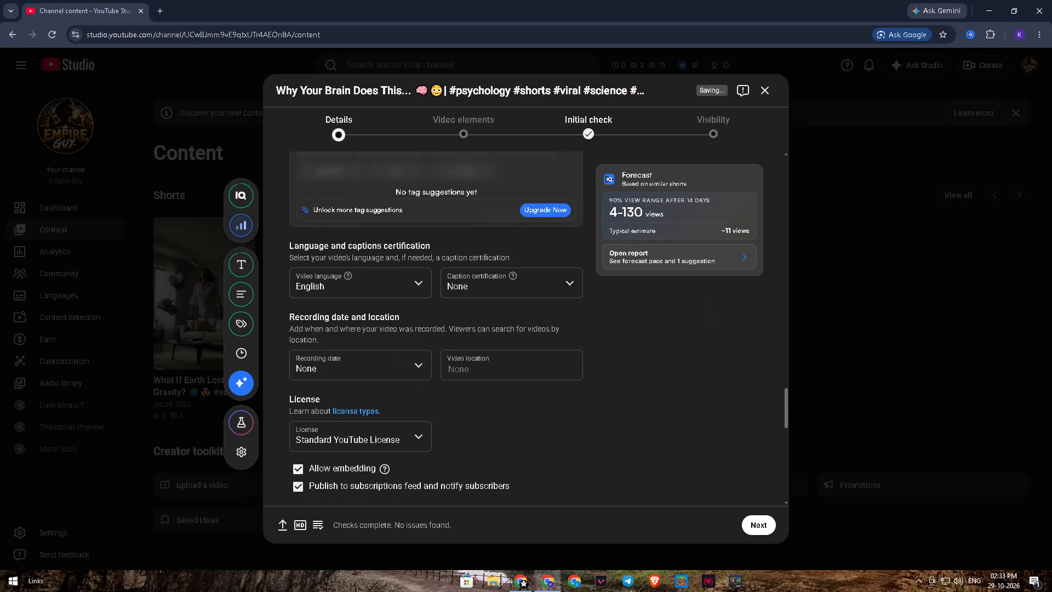
{"action": "scroll", "coordinate": [495, 374], "scroll_direction": "down", "scroll_amount": 1}
{"action": "scroll", "coordinate": [395, 383], "scroll_direction": "down", "scroll_amount": 4}
{"action": "left_click", "coordinate": [365, 386]}
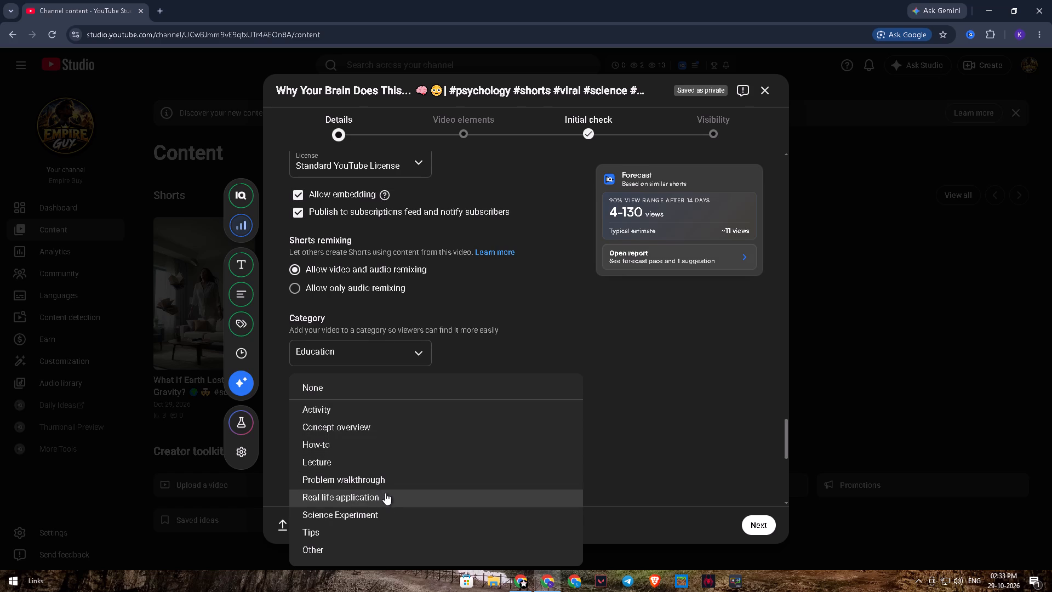
{"action": "left_click", "coordinate": [415, 499]}
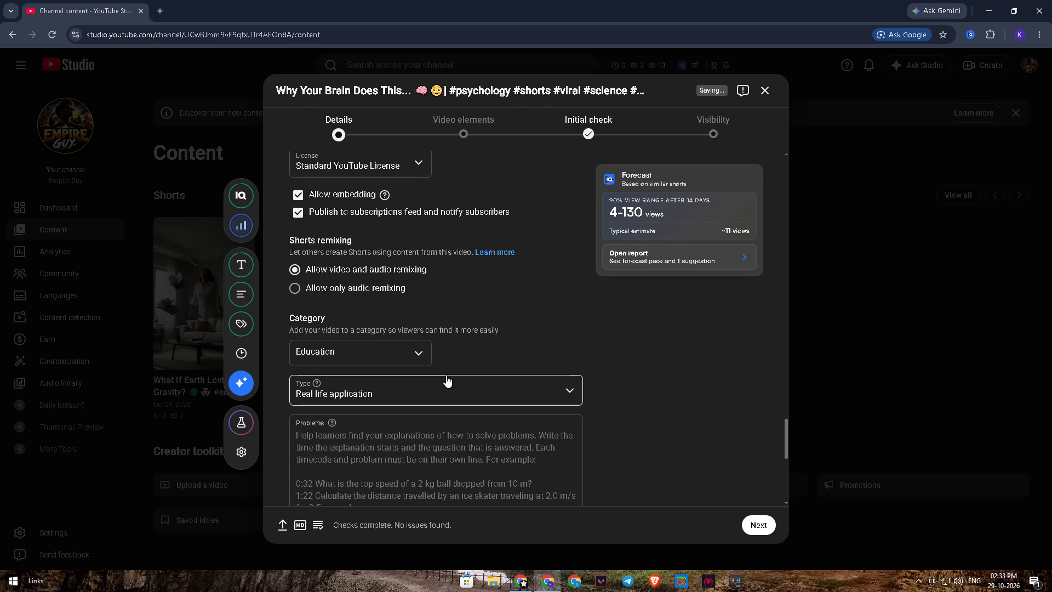
Set the Short's academic system to United States and its level to Research, and continue to the video elements.
{"action": "scroll", "coordinate": [459, 377], "scroll_direction": "down", "scroll_amount": 3}
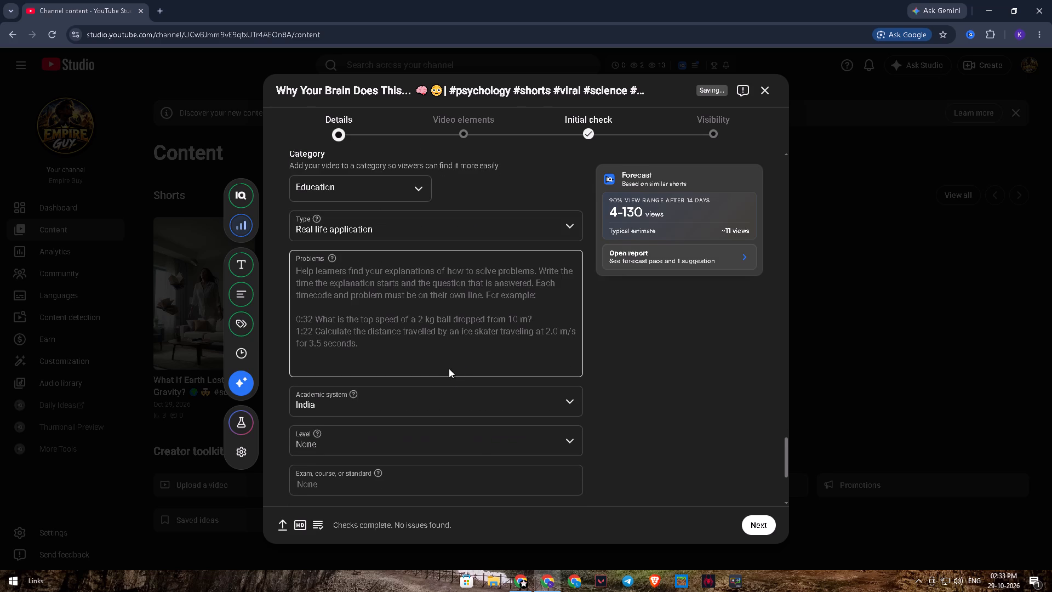
{"action": "left_click", "coordinate": [476, 405]}
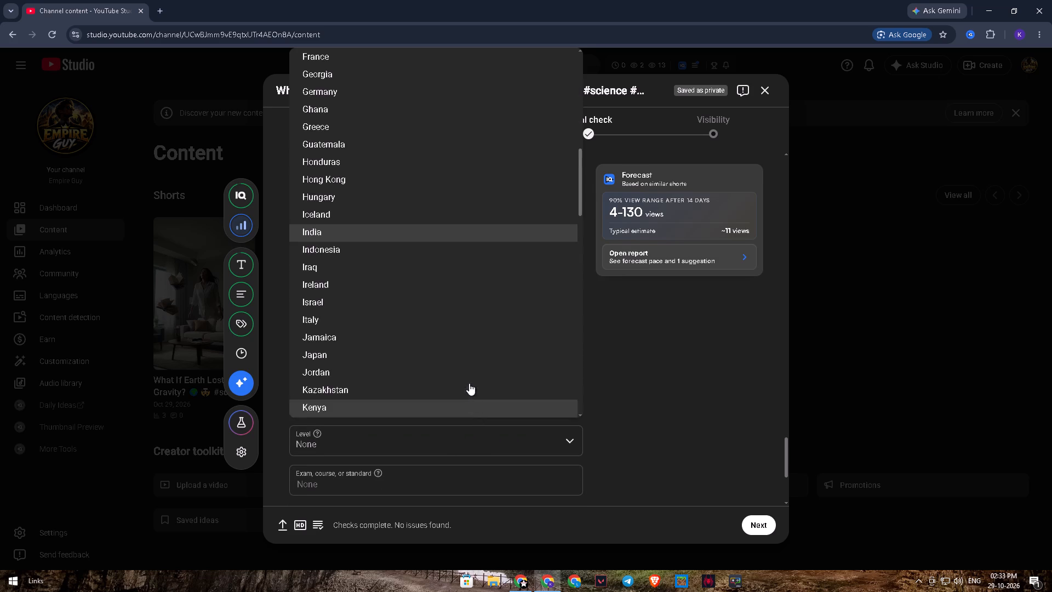
{"action": "scroll", "coordinate": [450, 330], "scroll_direction": "down", "scroll_amount": 20}
{"action": "scroll", "coordinate": [450, 330], "scroll_direction": "down", "scroll_amount": 7}
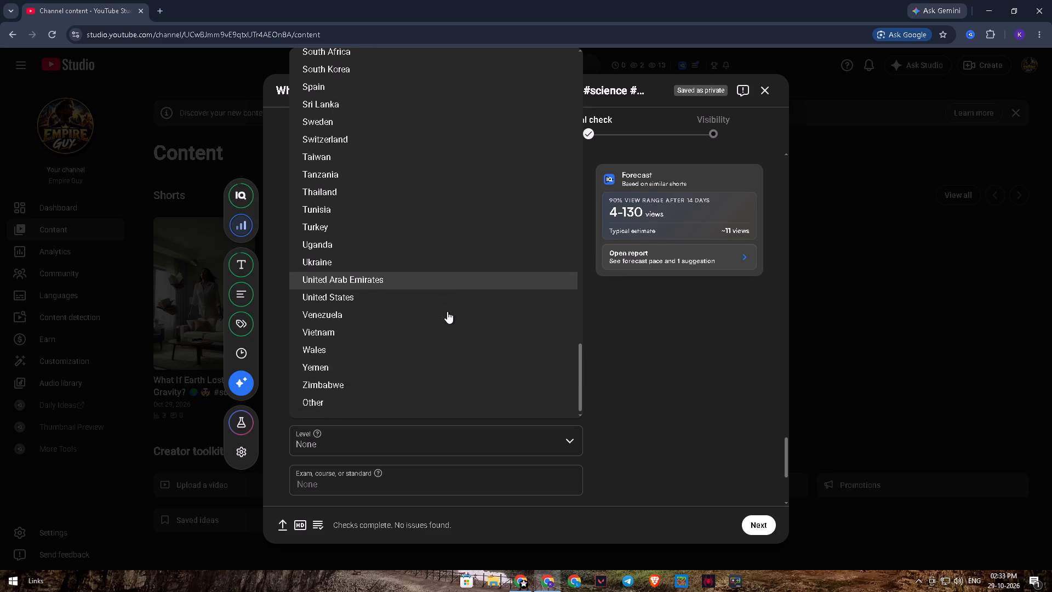
{"action": "left_click", "coordinate": [367, 294]}
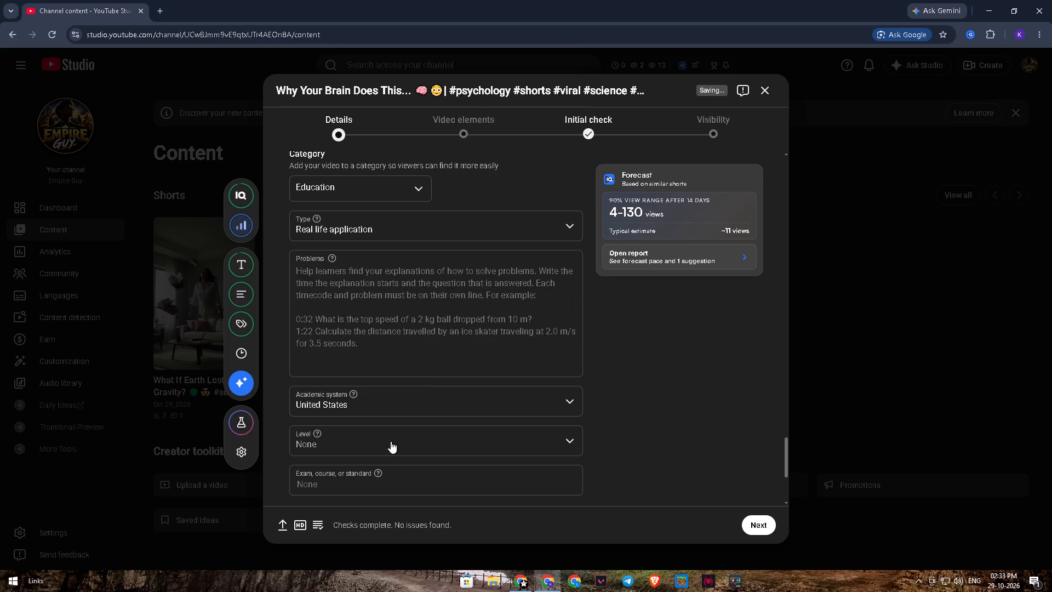
{"action": "left_click", "coordinate": [391, 441]}
{"action": "scroll", "coordinate": [414, 361], "scroll_direction": "down", "scroll_amount": 4}
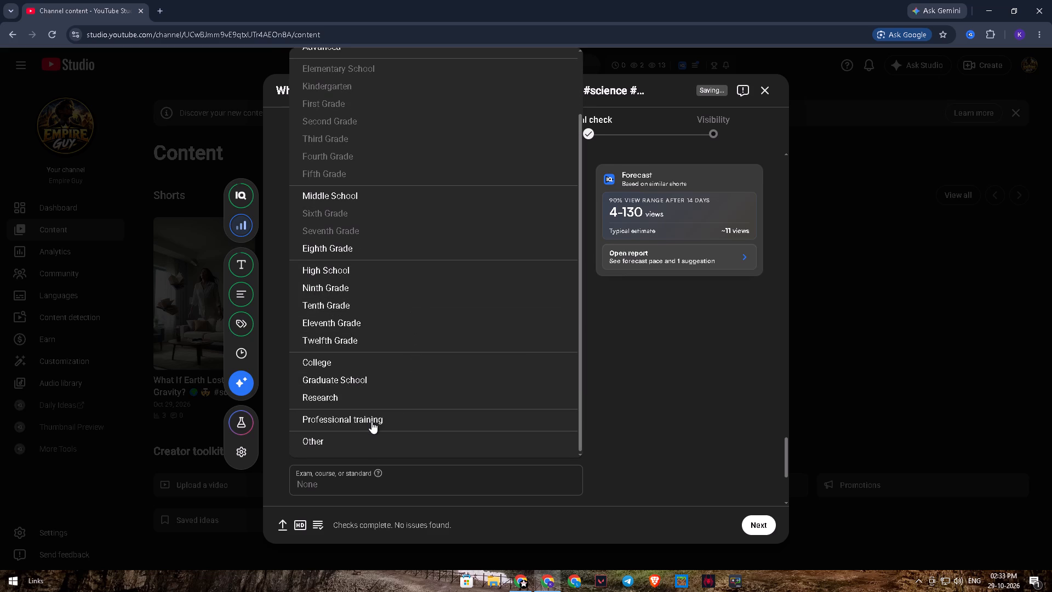
{"action": "left_click", "coordinate": [381, 396]}
{"action": "scroll", "coordinate": [481, 423], "scroll_direction": "down", "scroll_amount": 1}
{"action": "scroll", "coordinate": [616, 452], "scroll_direction": "down", "scroll_amount": 3}
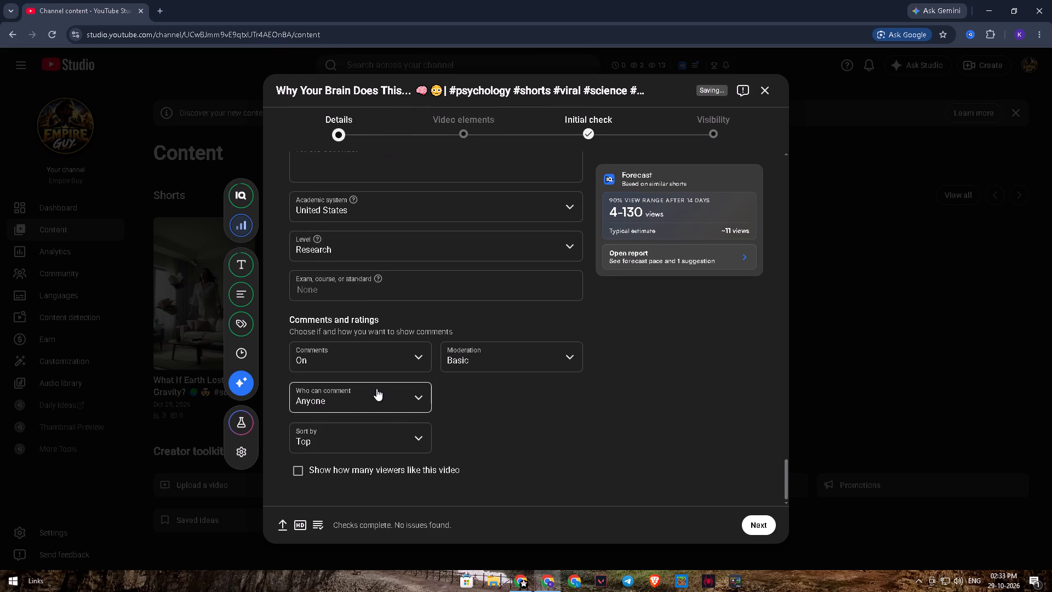
{"action": "scroll", "coordinate": [353, 380], "scroll_direction": "down", "scroll_amount": 1}
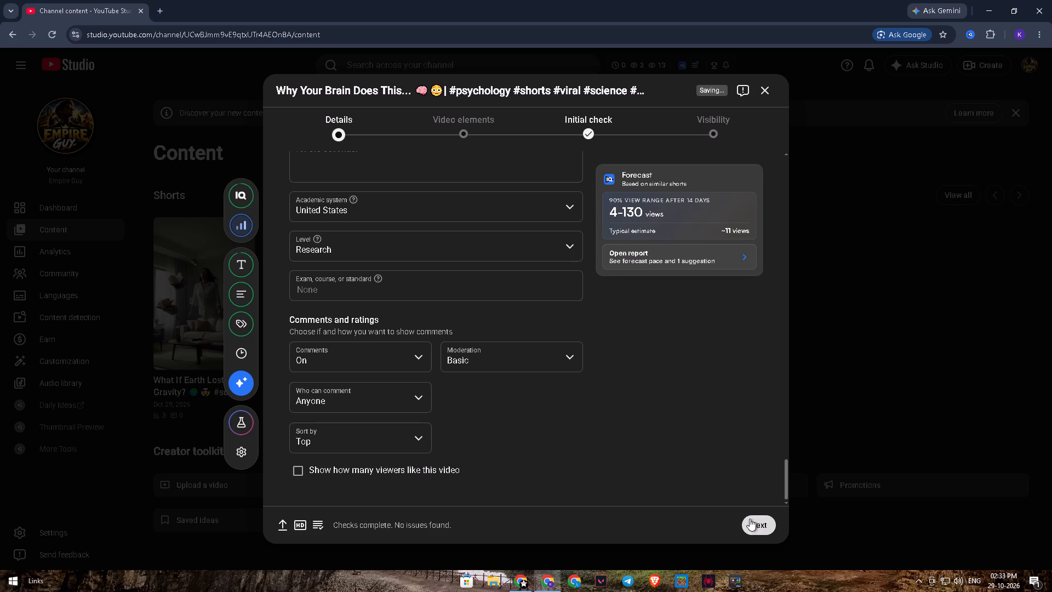
{"action": "left_click", "coordinate": [759, 523]}
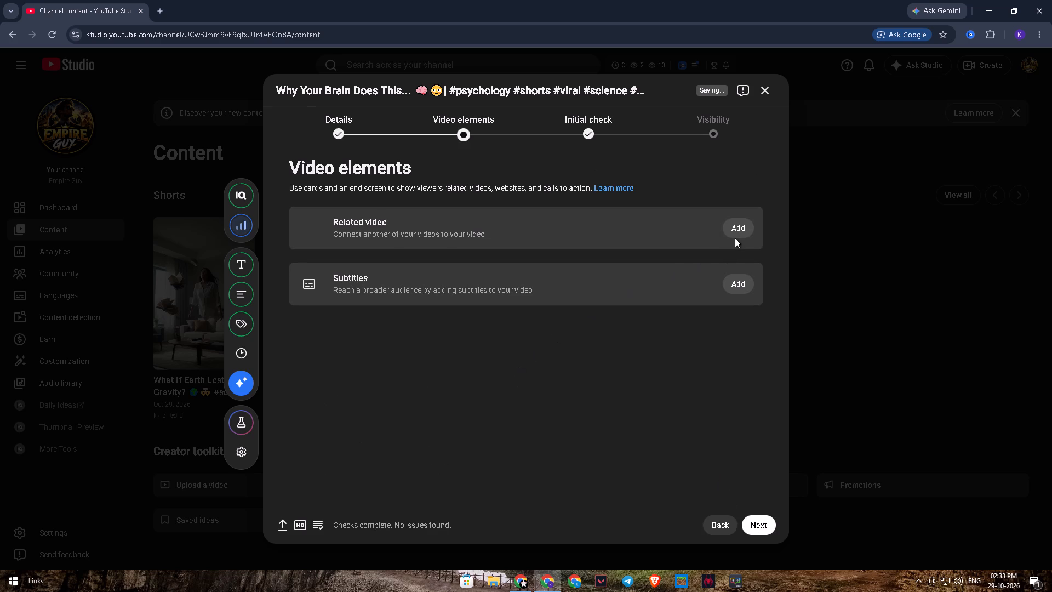
Add "What If Earth Lost Gravity?" as the related video and continue to the visibility settings.
{"action": "left_click", "coordinate": [742, 231]}
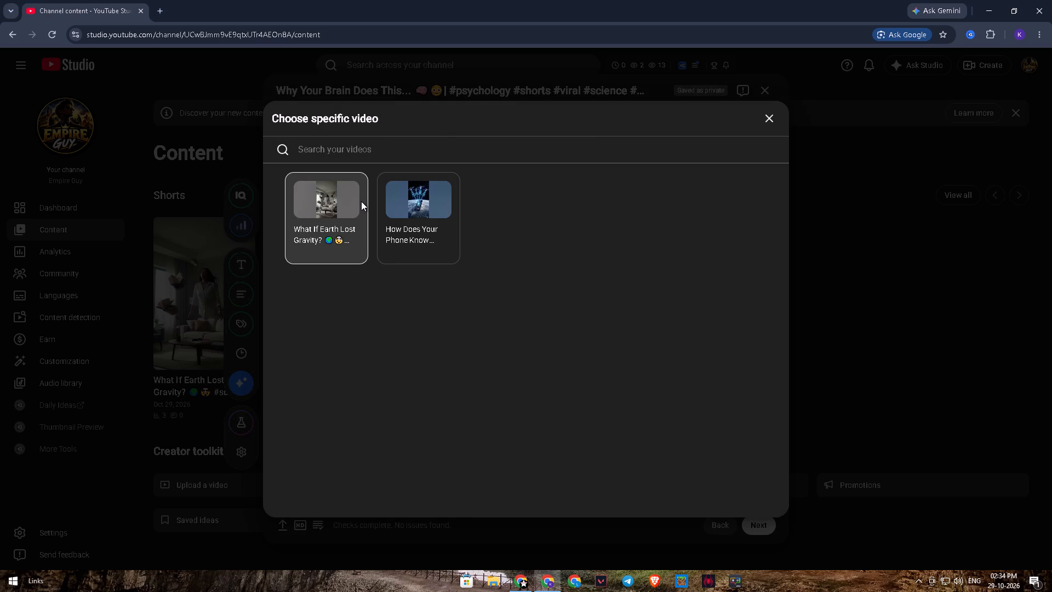
{"action": "left_click", "coordinate": [350, 192]}
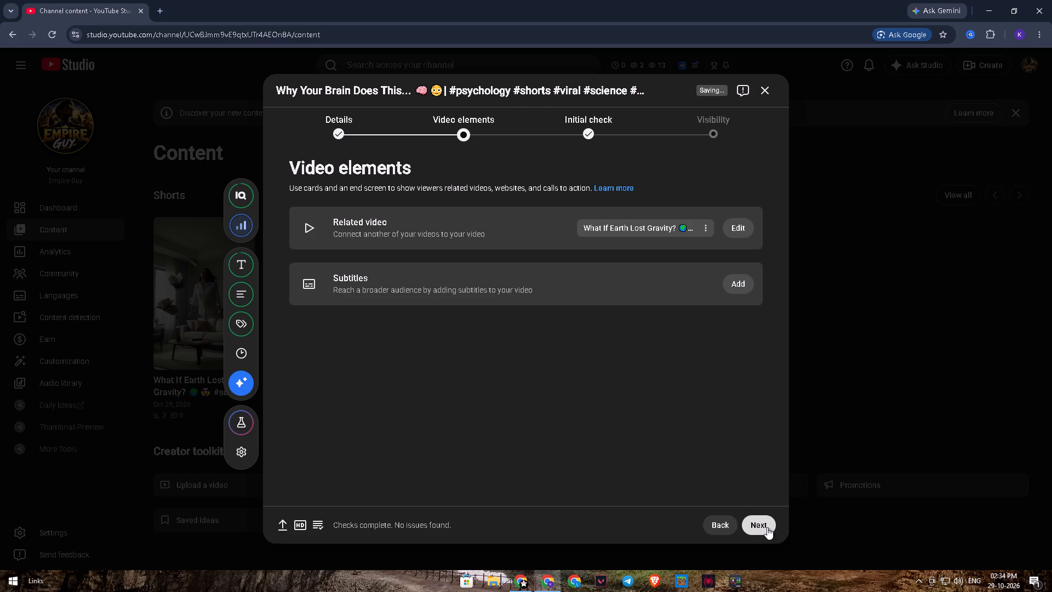
{"action": "left_click", "coordinate": [766, 520]}
{"action": "left_click", "coordinate": [766, 520]}
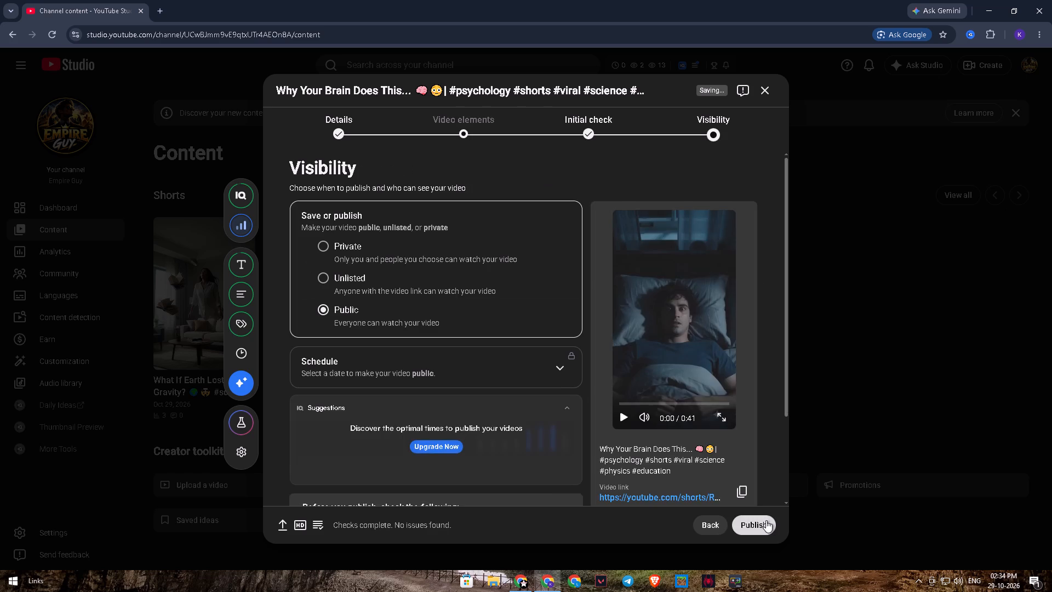
Schedule the psychology Short to go public on Oct 30, 2026 at 12:20 AM and dismiss the confirmation.
{"action": "left_click", "coordinate": [427, 377]}
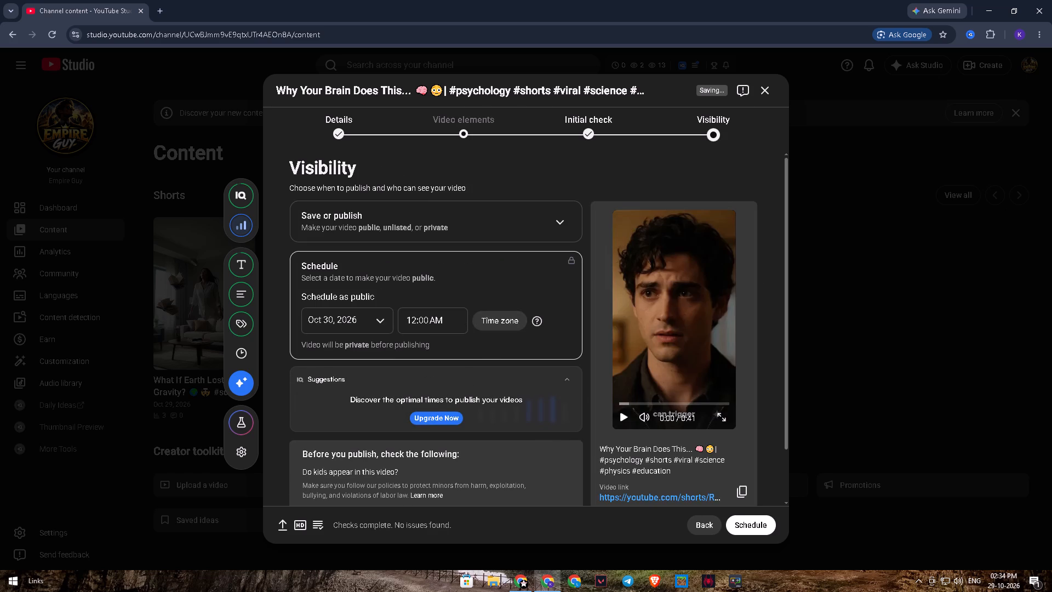
{"action": "left_click", "coordinate": [427, 322]}
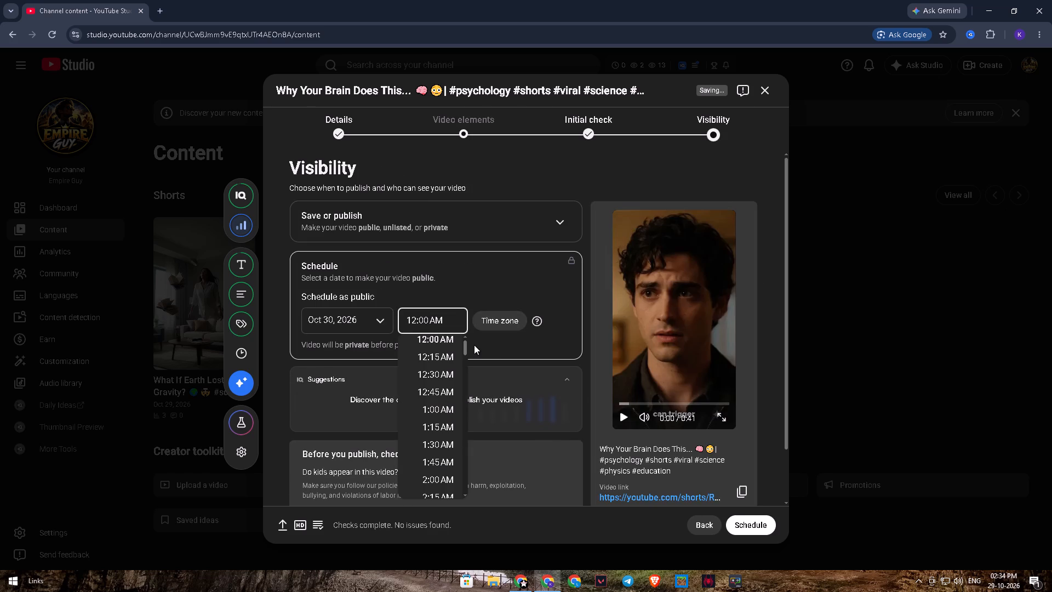
{"action": "key", "text": "BackSpace"}
{"action": "key", "text": "BackSpace"}
{"action": "type", "text": "20"}
{"action": "left_click", "coordinate": [521, 299]}
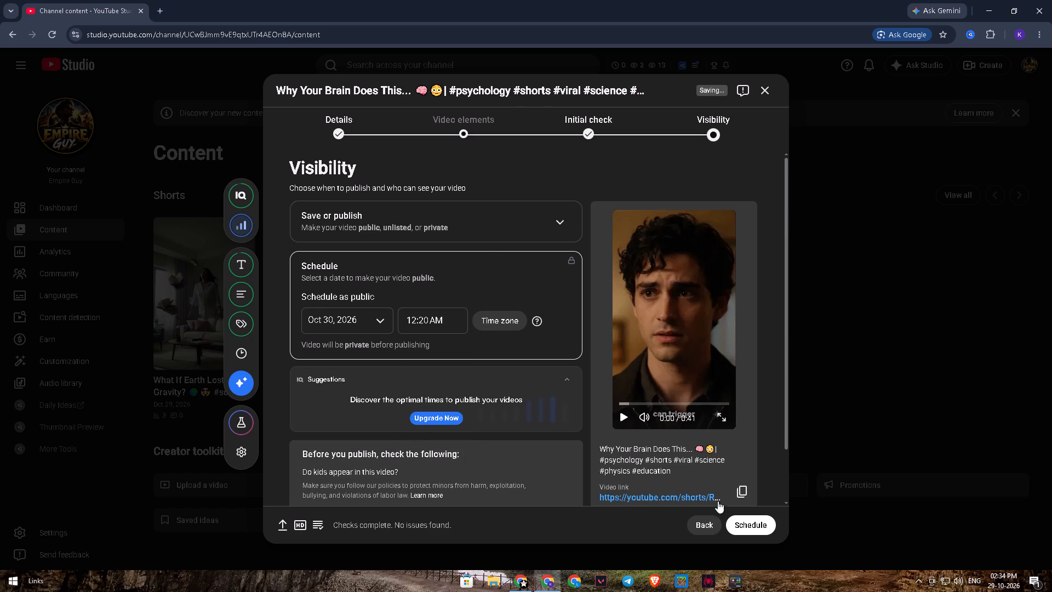
{"action": "left_click", "coordinate": [754, 532]}
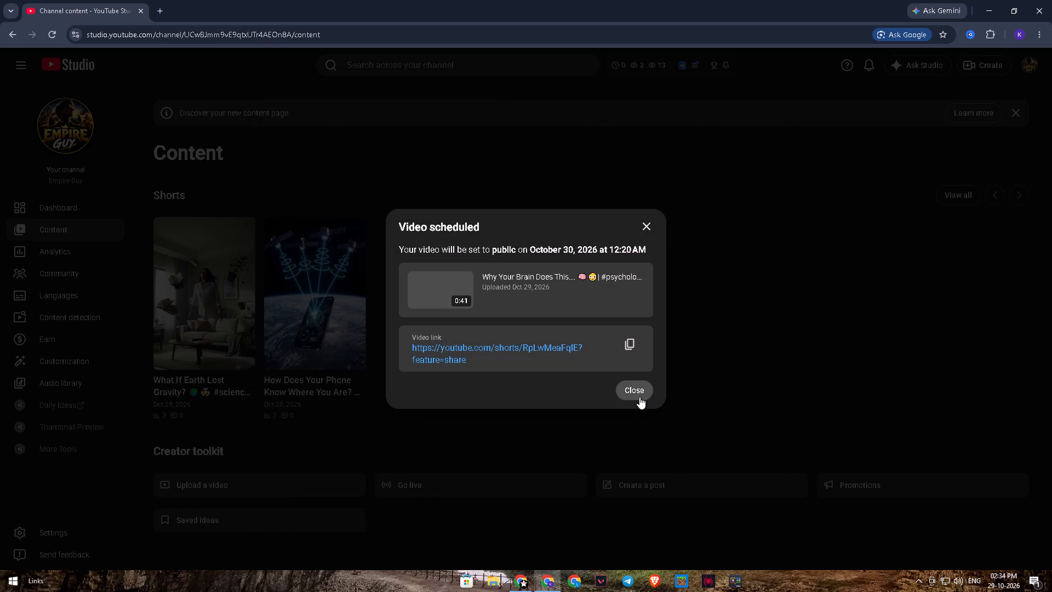
{"action": "left_click", "coordinate": [639, 397]}
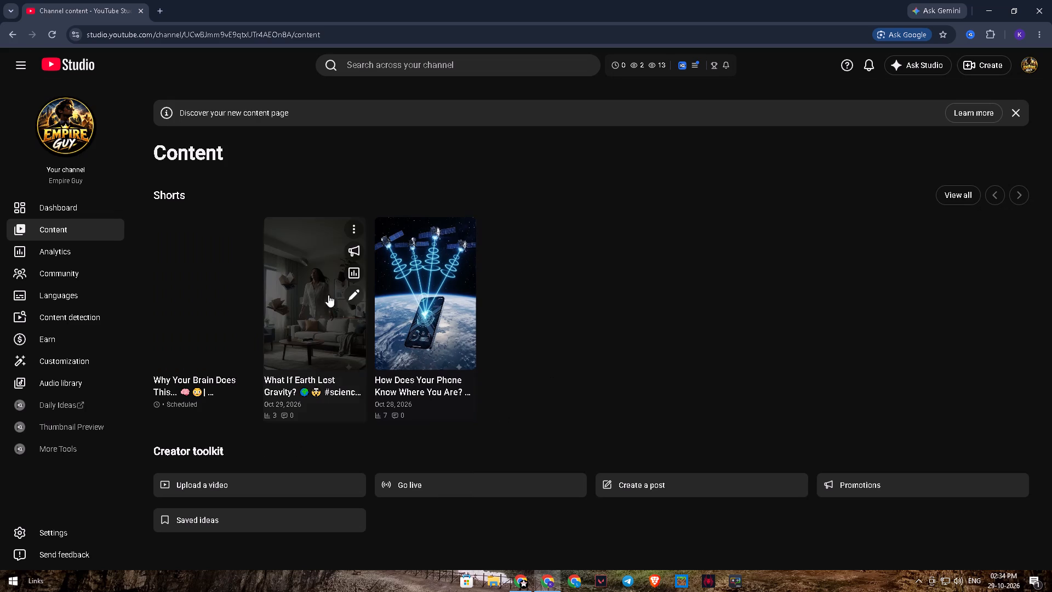
Review the video details of the "What If Earth Lost Gravity?" Short, including its related video, and return to the channel content.
{"action": "left_click", "coordinate": [358, 227]}
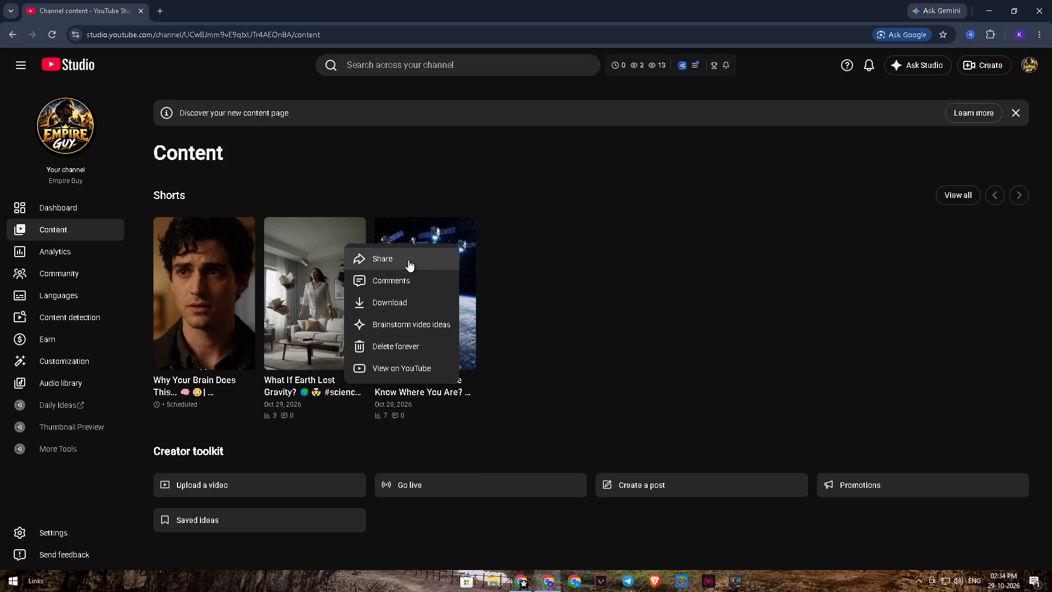
{"action": "left_click", "coordinate": [607, 310]}
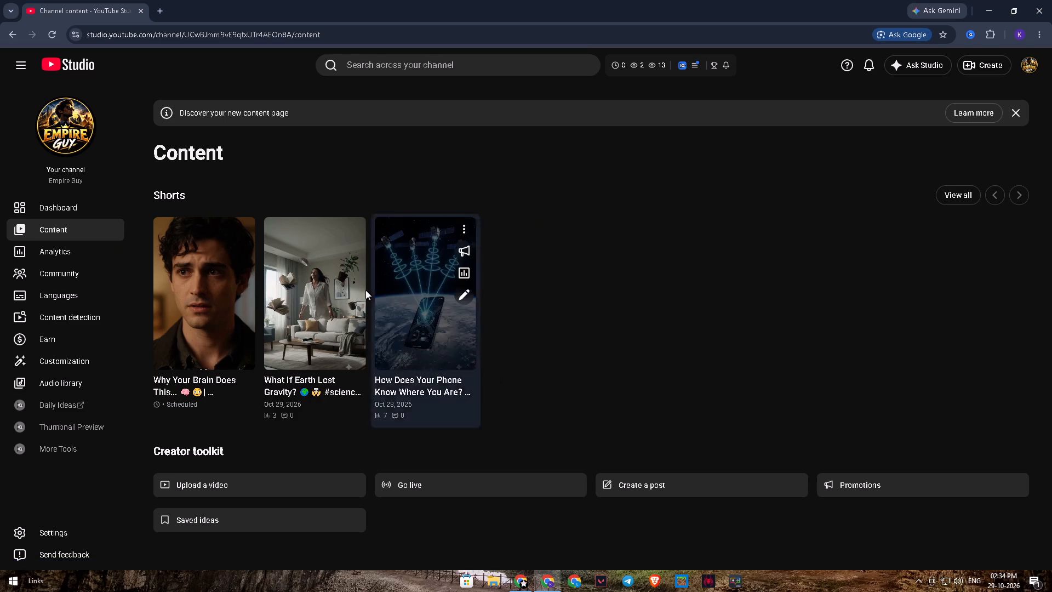
{"action": "left_click", "coordinate": [351, 230]}
{"action": "left_click", "coordinate": [628, 251]}
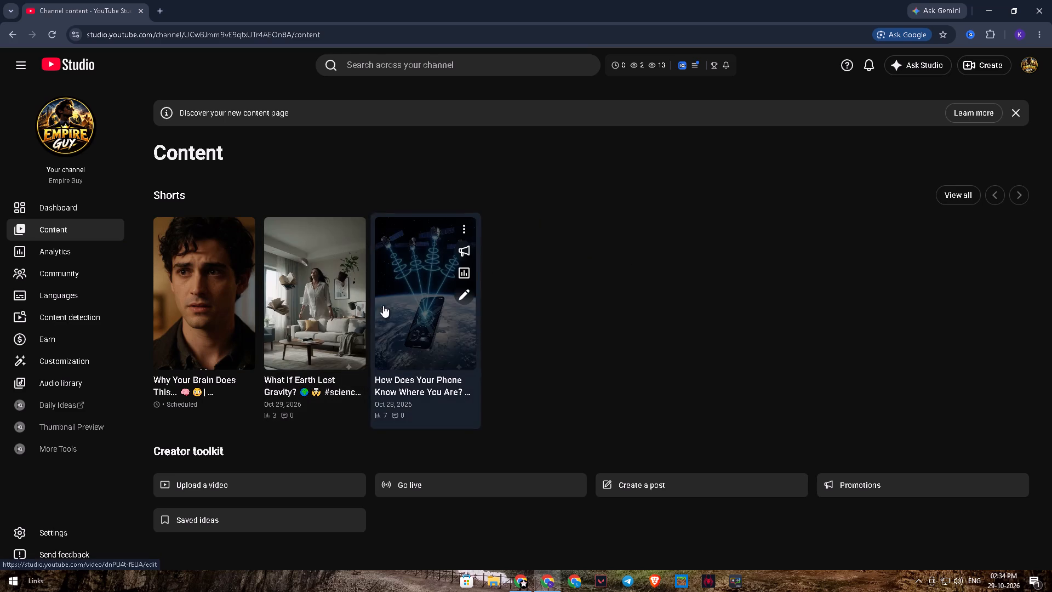
{"action": "left_click", "coordinate": [351, 301]}
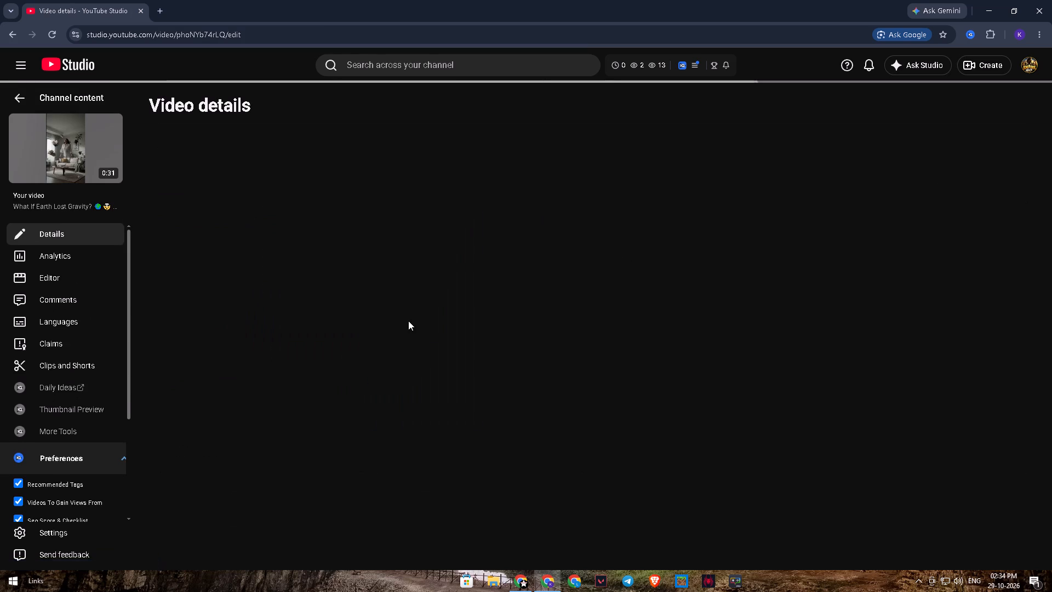
{"action": "scroll", "coordinate": [462, 431], "scroll_direction": "down", "scroll_amount": 7}
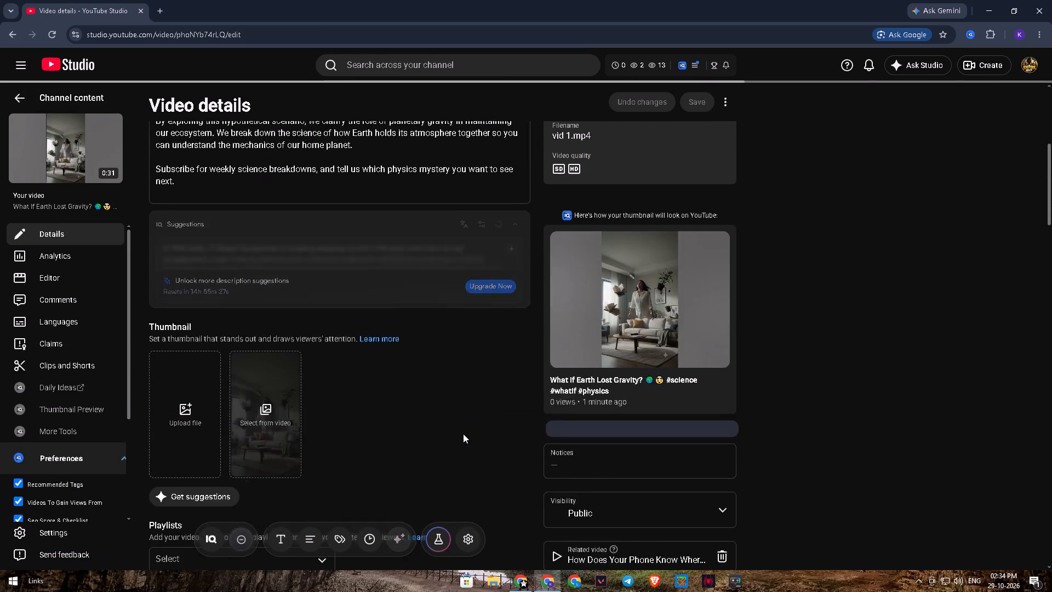
{"action": "scroll", "coordinate": [463, 434], "scroll_direction": "down", "scroll_amount": 6}
{"action": "scroll", "coordinate": [524, 396], "scroll_direction": "up", "scroll_amount": 2}
{"action": "scroll", "coordinate": [564, 359], "scroll_direction": "up", "scroll_amount": 1}
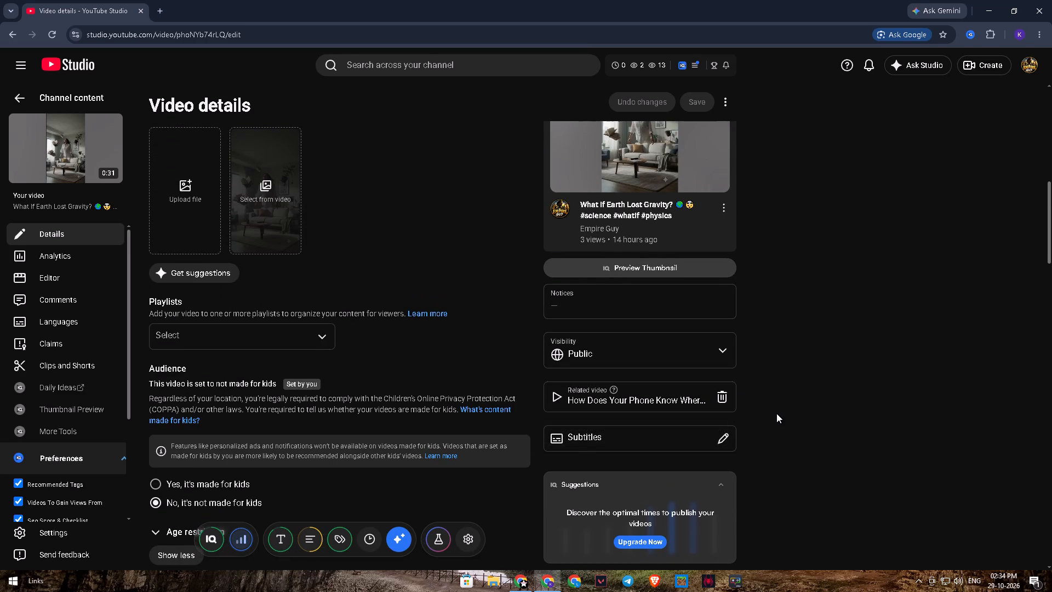
{"action": "left_click", "coordinate": [18, 98]}
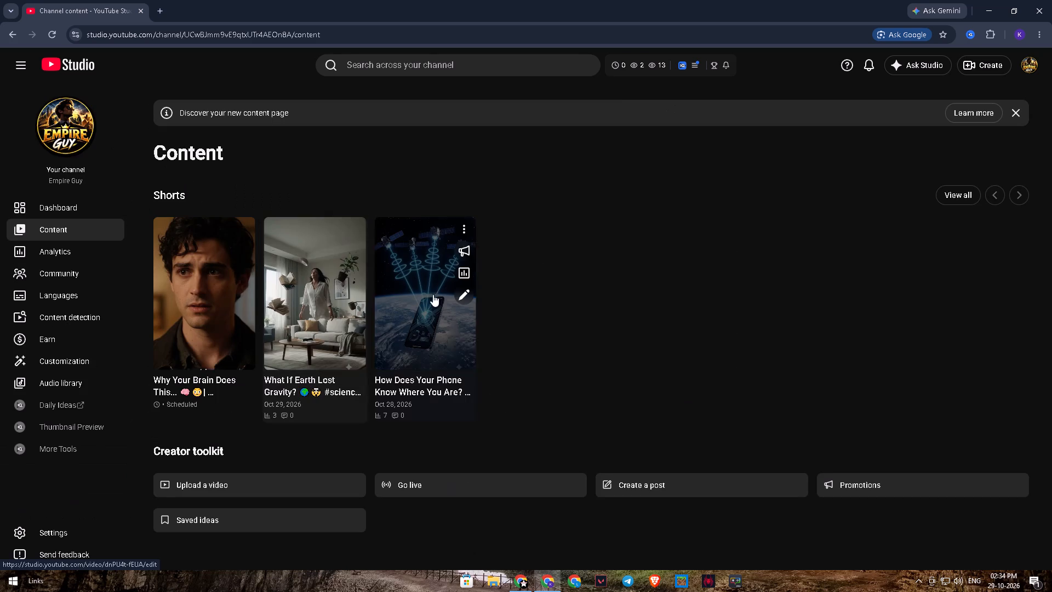
Set "What If Earth Lost Gravity?" as the related video of the "How Does Your Phone Know Where You Are?" Short and save.
{"action": "left_click", "coordinate": [464, 295]}
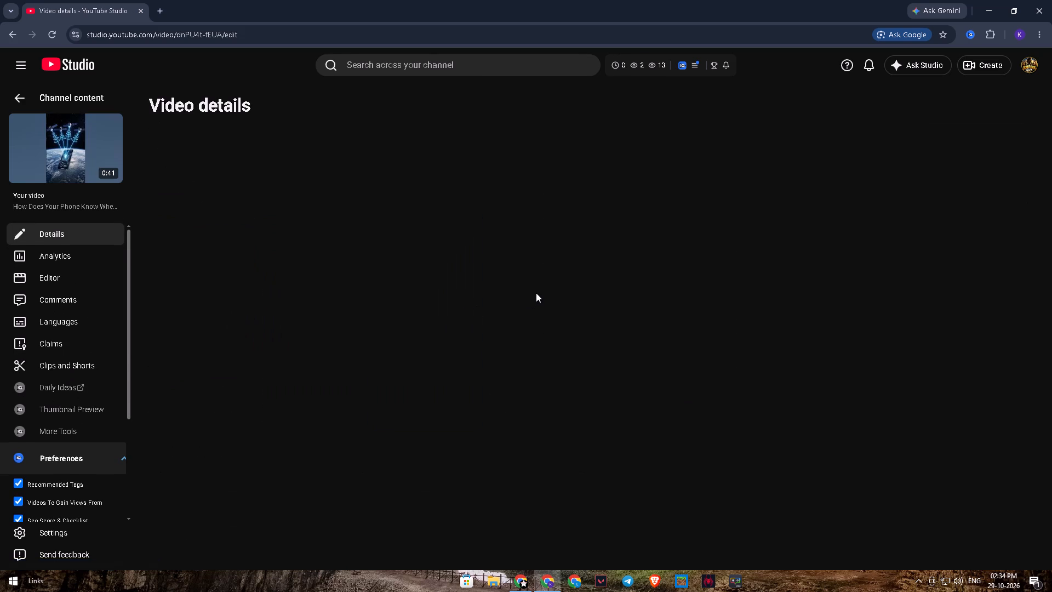
{"action": "scroll", "coordinate": [684, 342], "scroll_direction": "down", "scroll_amount": 4}
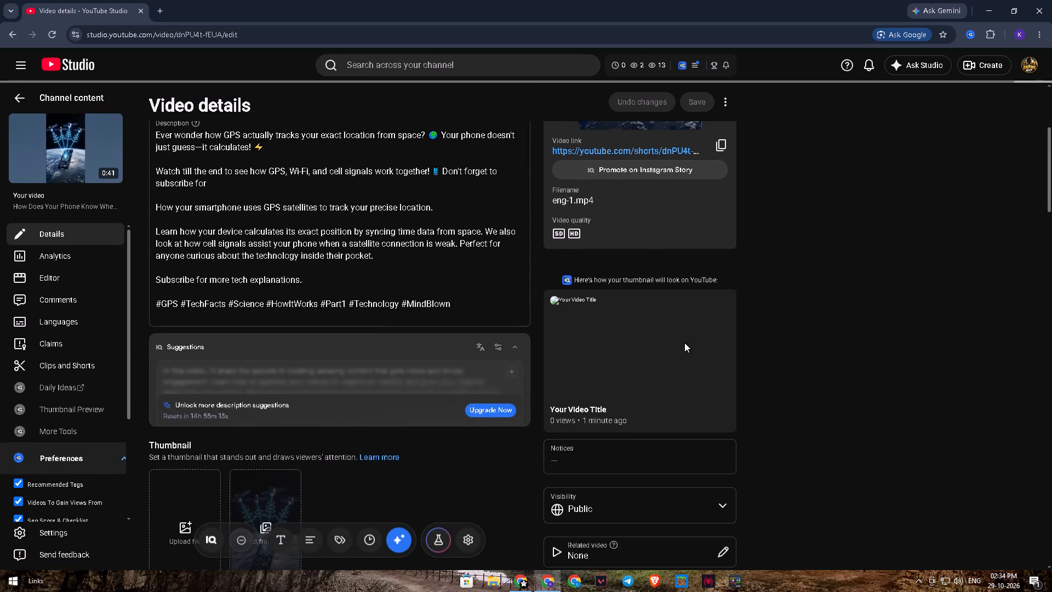
{"action": "scroll", "coordinate": [684, 343], "scroll_direction": "down", "scroll_amount": 6}
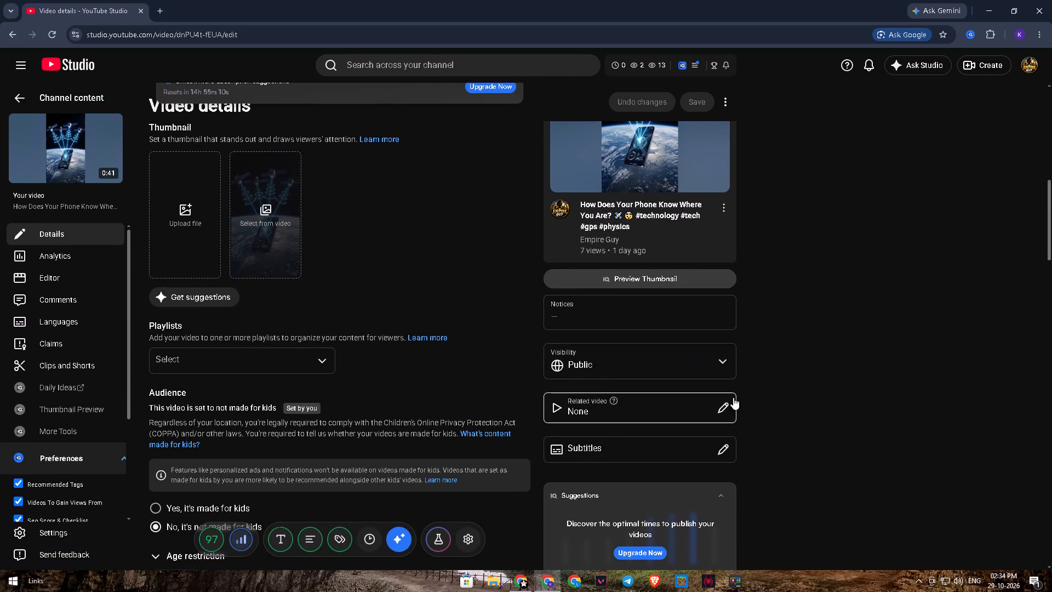
{"action": "left_click", "coordinate": [728, 411]}
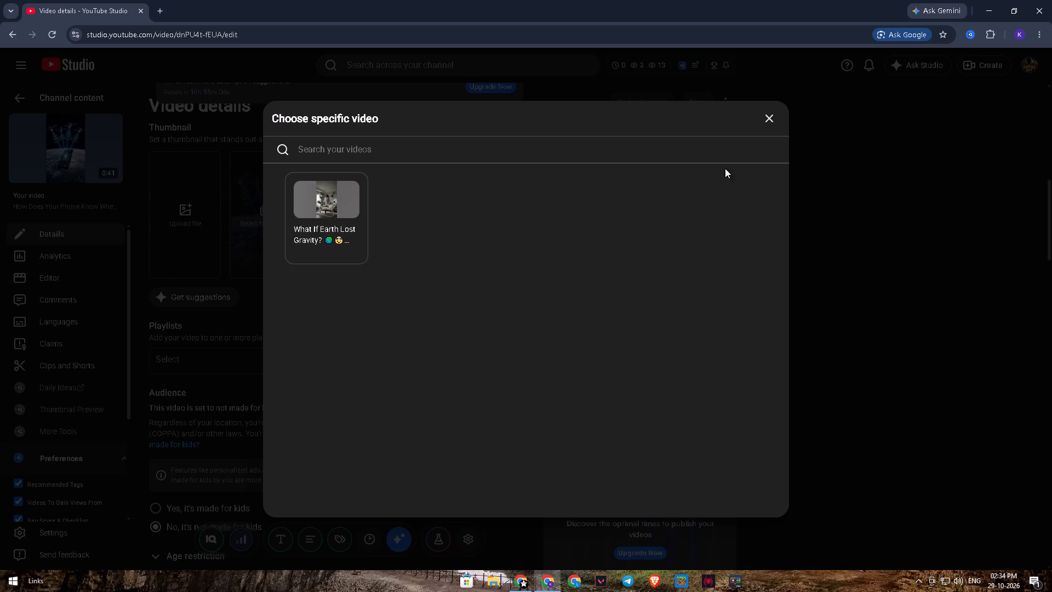
{"action": "left_click", "coordinate": [331, 203]}
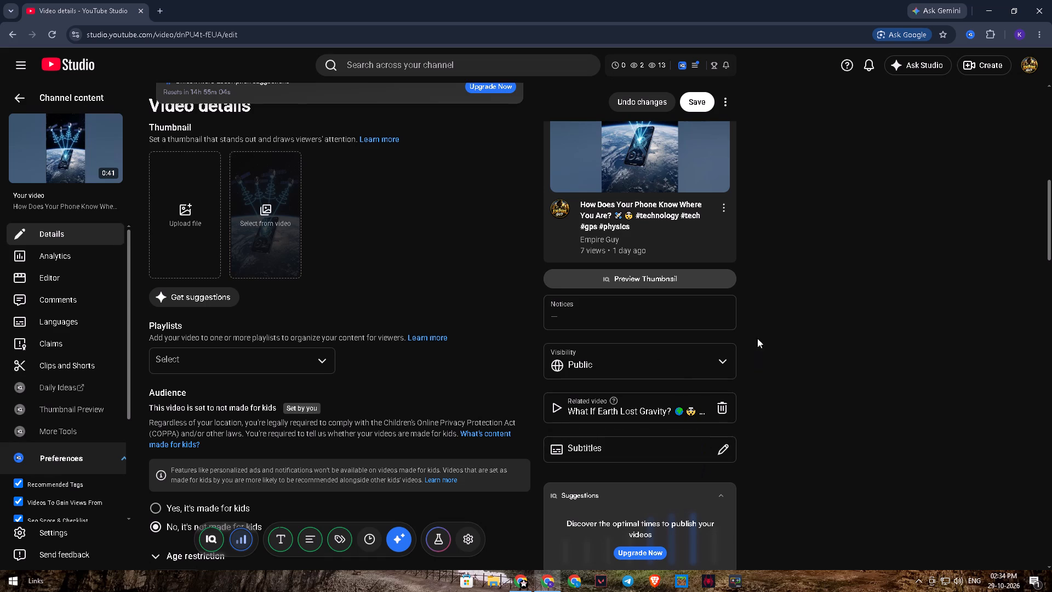